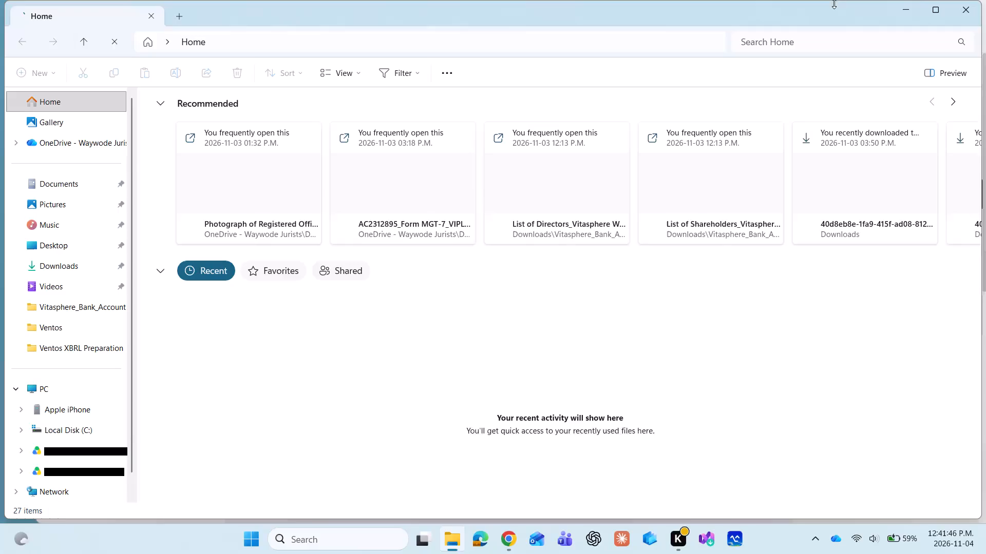
Maximize the file window and show the Downloads folder.
left_click(928, 10)
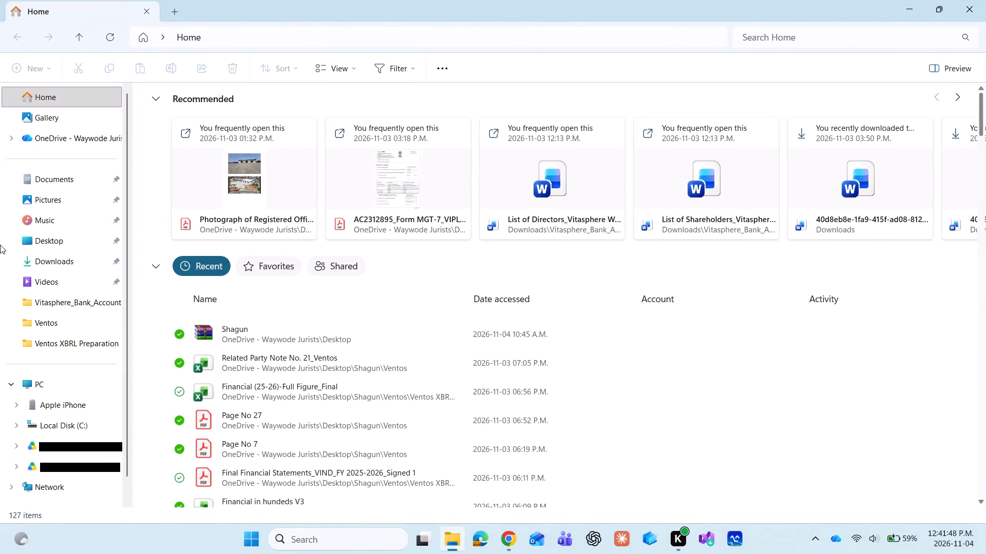
left_click(37, 261)
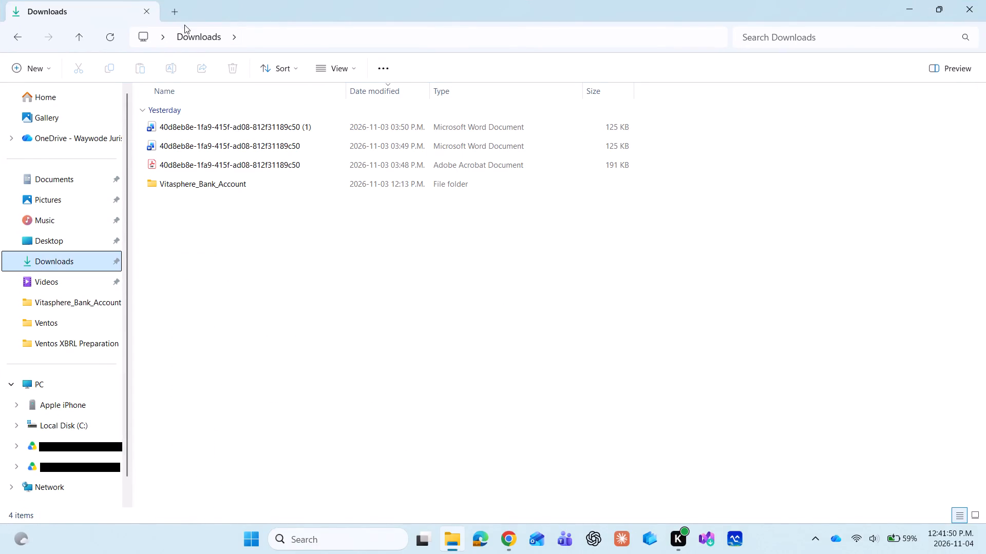
In an additional tab, open the shared Aniket folder within the Waywode Jurists OneDrive.
left_click(183, 10)
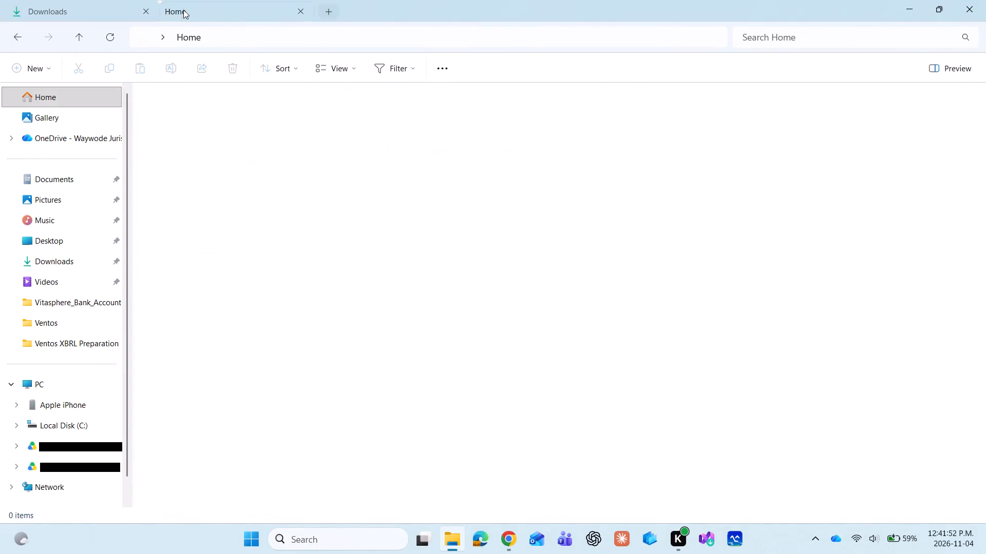
left_click(74, 133)
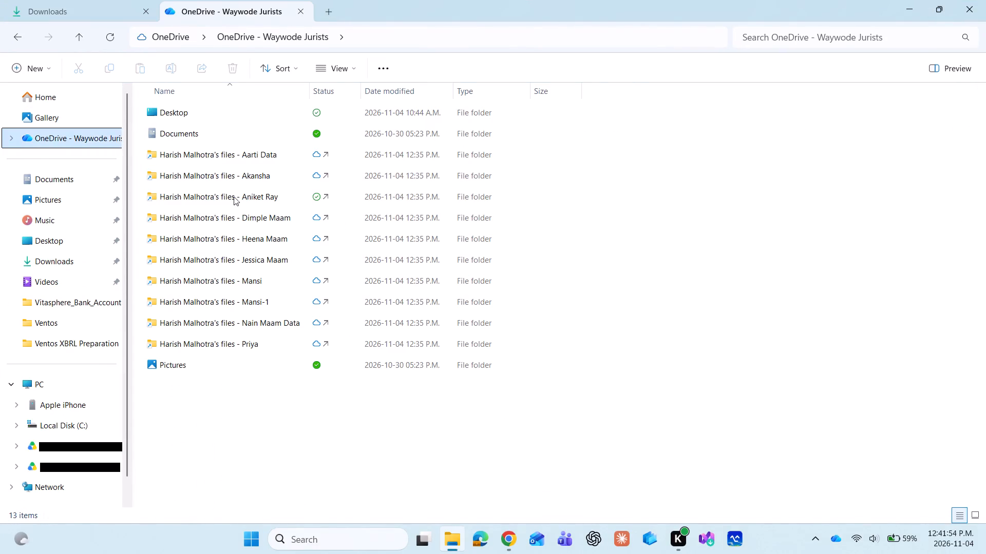
double_click(234, 197)
left_click(234, 197)
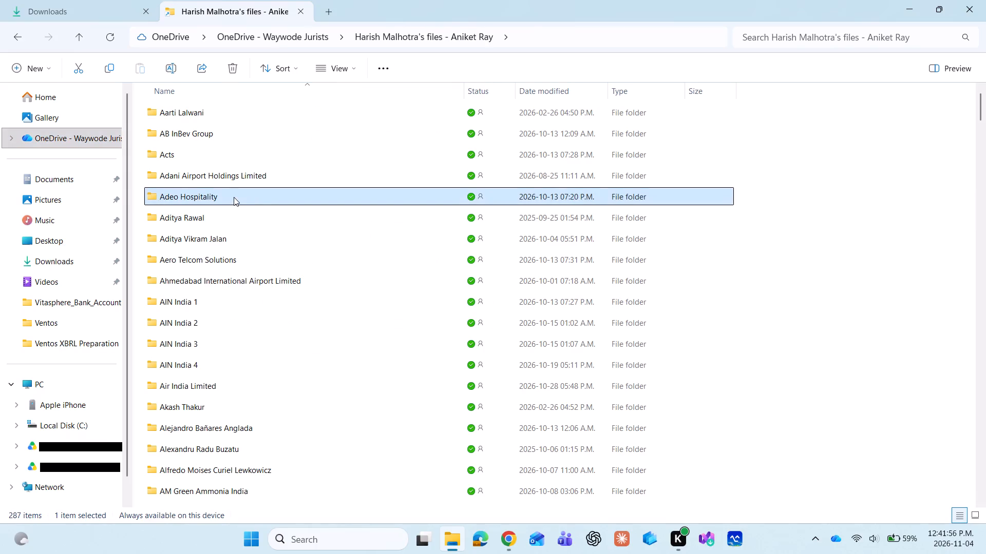
Find the Temporary folder in the shared folder, open it in its own tab and bring it to the front.
key("t")
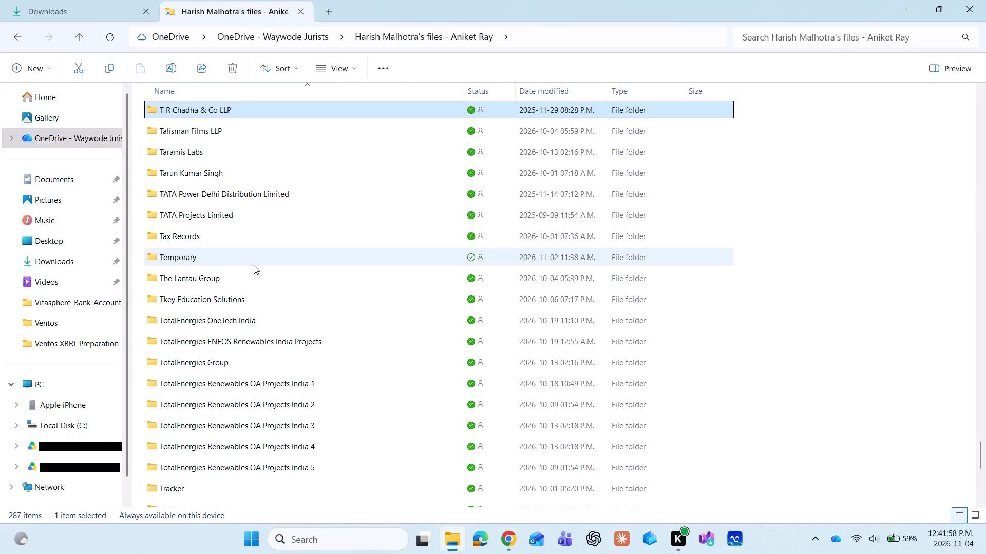
left_click(254, 265)
right_click(254, 265)
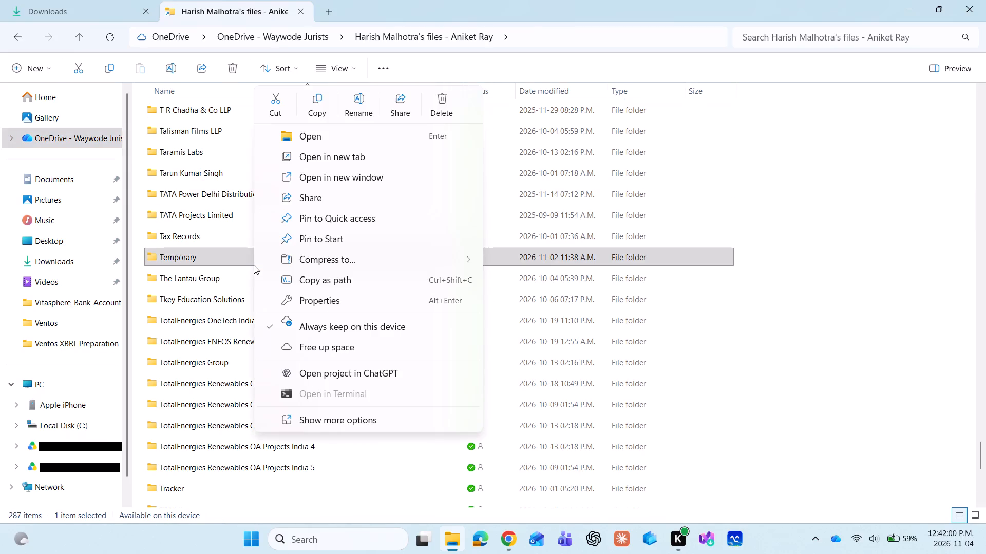
left_click(330, 154)
left_click(351, 10)
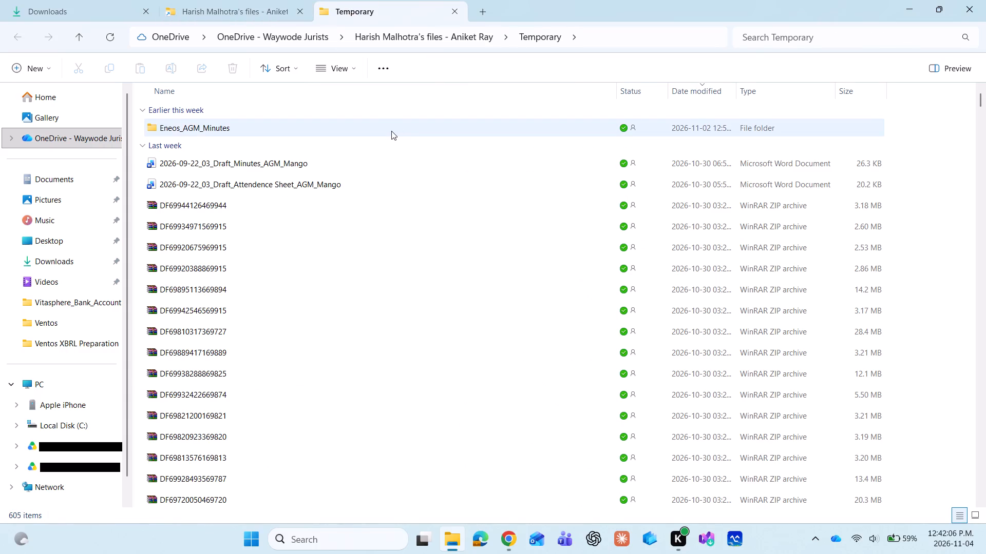
Open the Eneos_AGM_Minutes folder in its own tab and bring it into view, checking Downloads along the way.
left_click(391, 131)
right_click(391, 131)
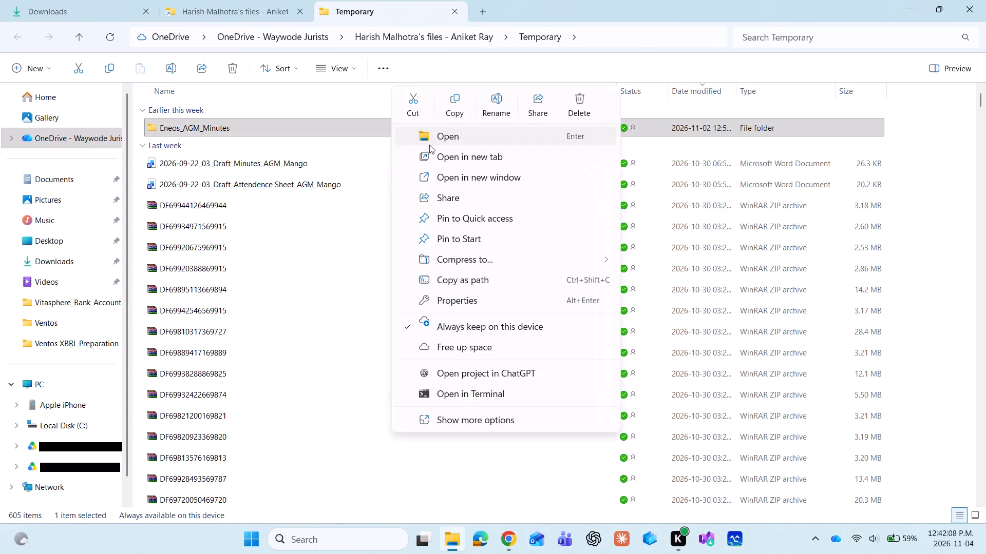
left_click(441, 156)
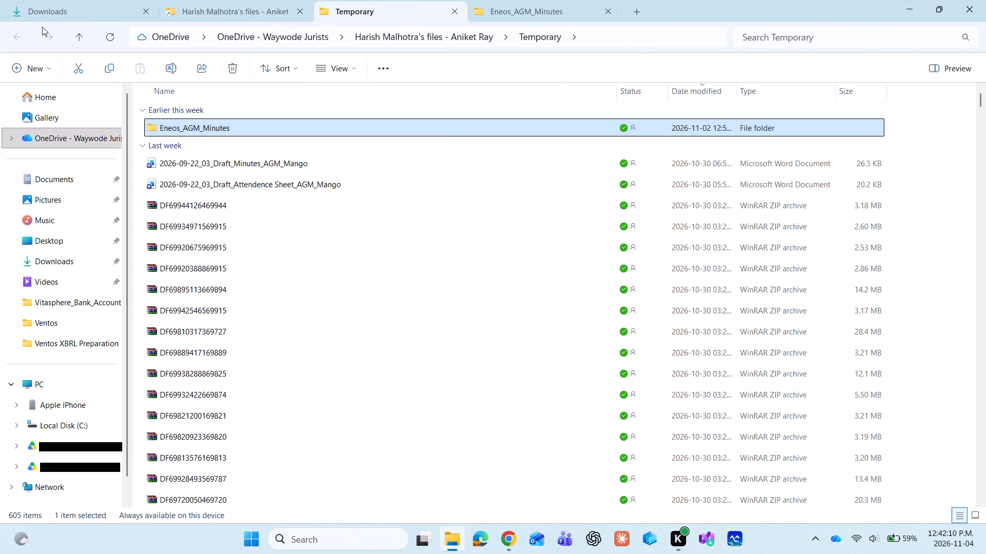
left_click(43, 11)
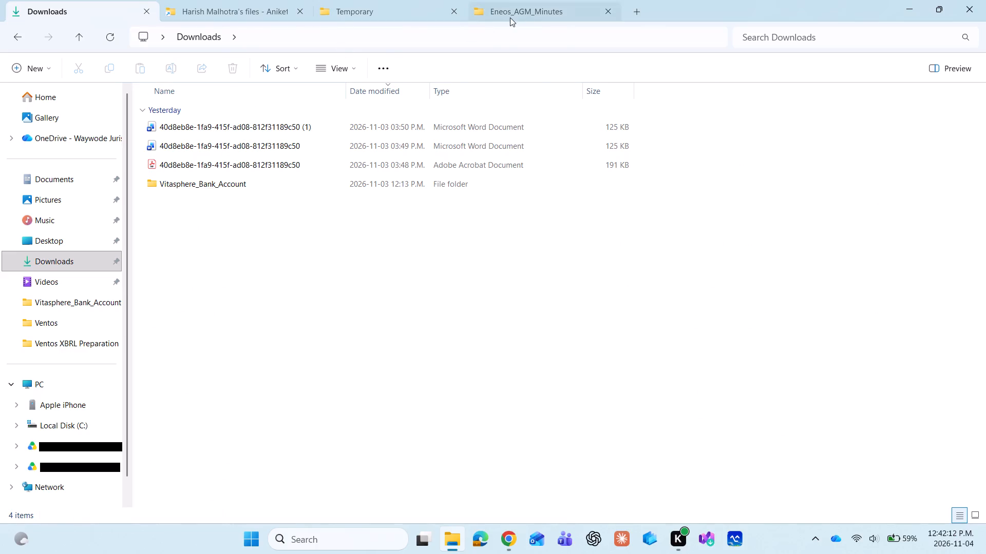
left_click(516, 12)
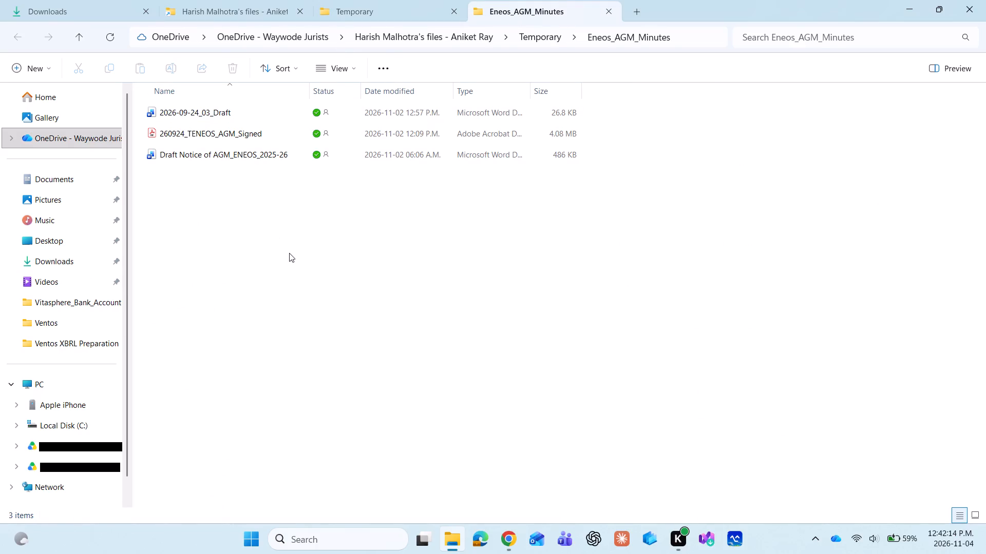
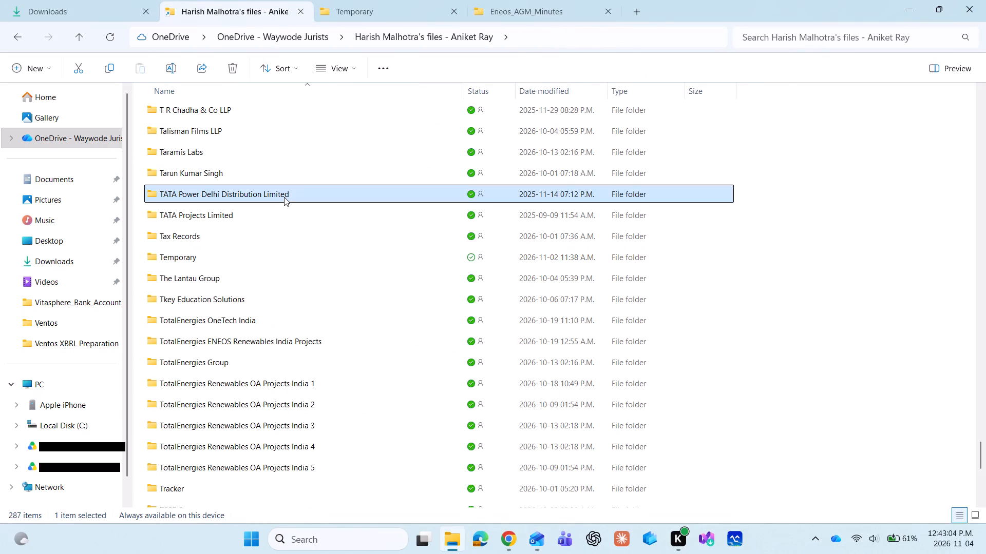
In the shared OneDrive folder, find the Mango Fashion India client folder and open it.
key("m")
key("Down")
key("Down")
key("Down")
key("Down")
key("Down")
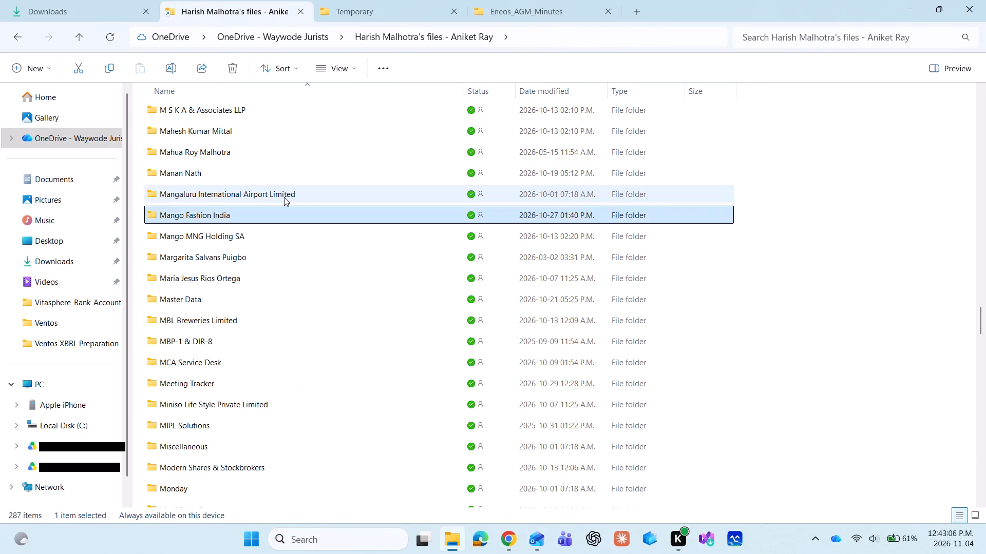
key("Return")
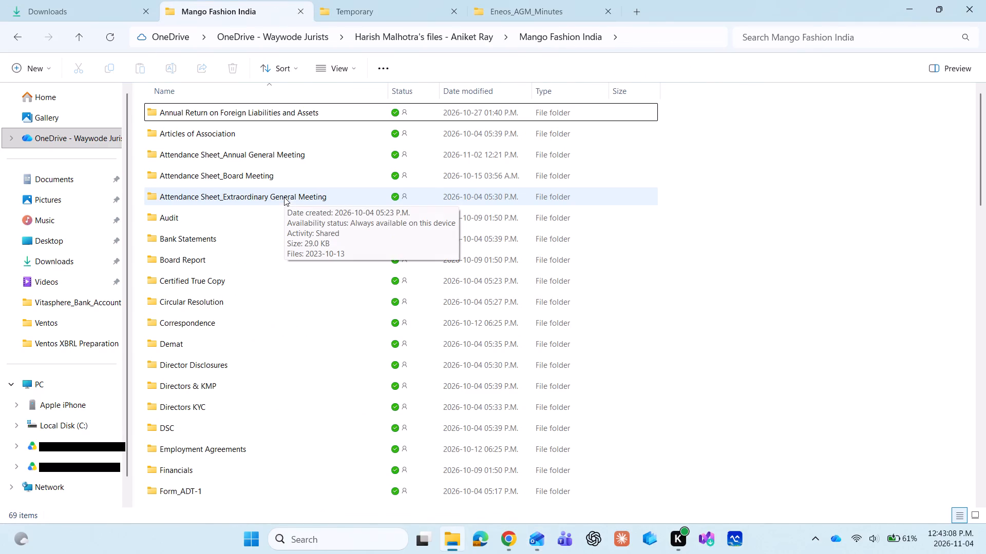
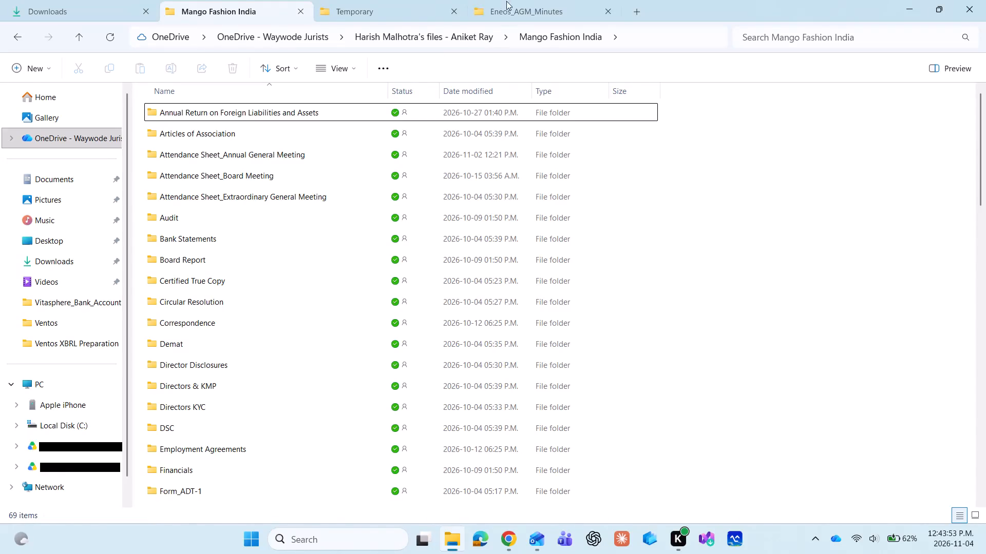
Bring the already open Eneos_AGM_Minutes folder back into view.
left_click(506, 4)
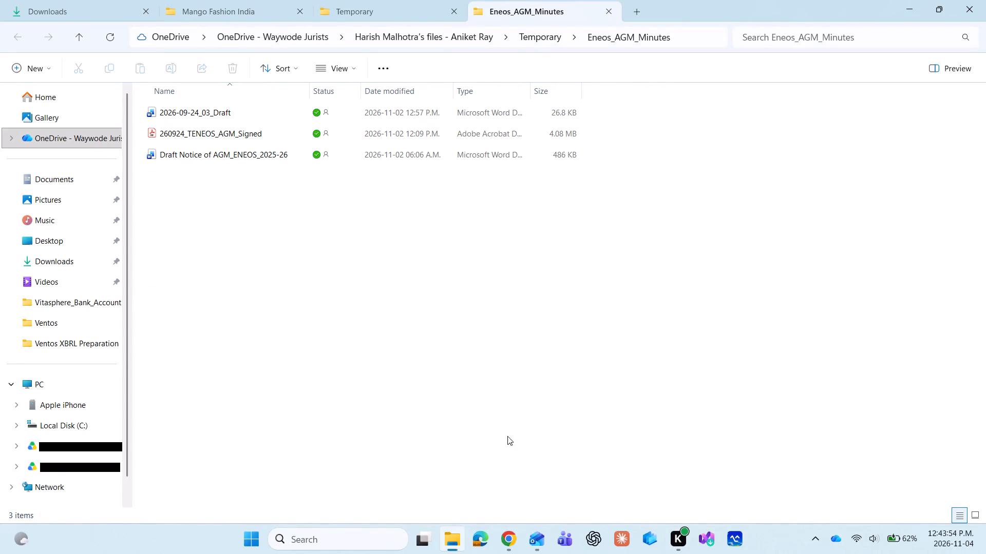
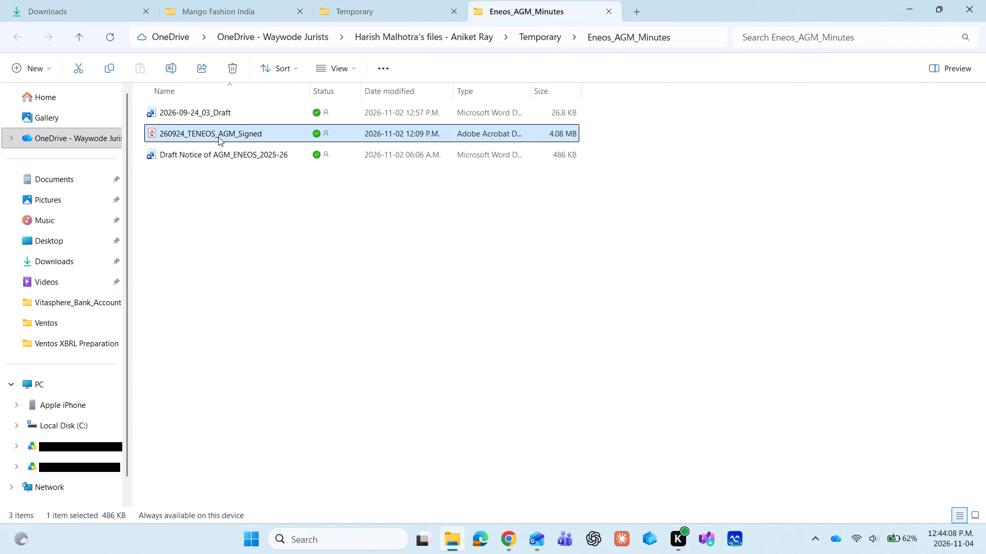
Open the signed AGM notice PDF 260924_TENEOS_AGM_Signed from the Eneos_AGM_Minutes folder.
key("Return")
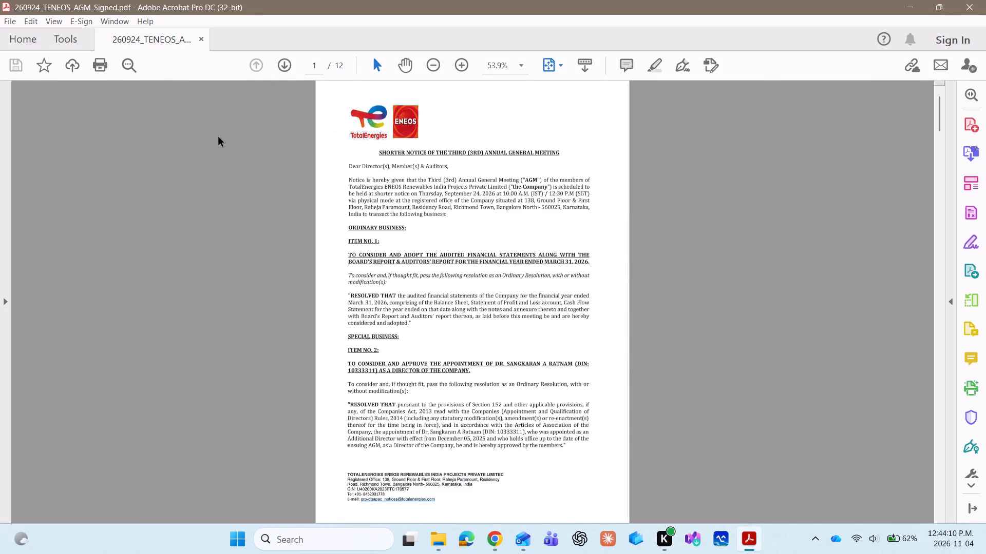
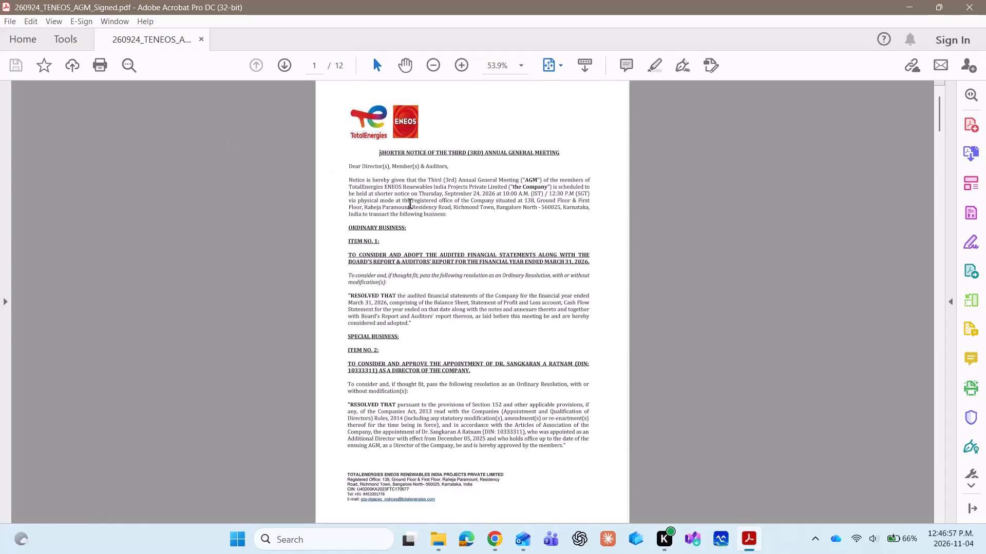
Enlarge the signed AGM notice PDF to 159% to read the shorter notice on its first page.
triple_click(460, 69)
left_click(460, 69)
left_click(460, 69)
left_click(460, 69)
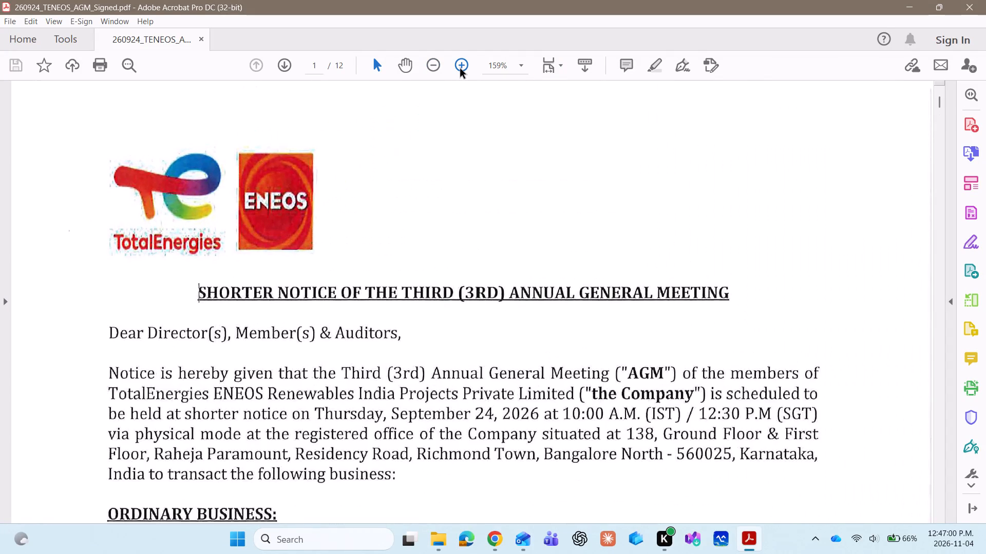
Switch back to the Eneos_AGM_Minutes folder in File Explorer and select the 2026-09-24_03_Draft Word document.
key("alt+Tab")
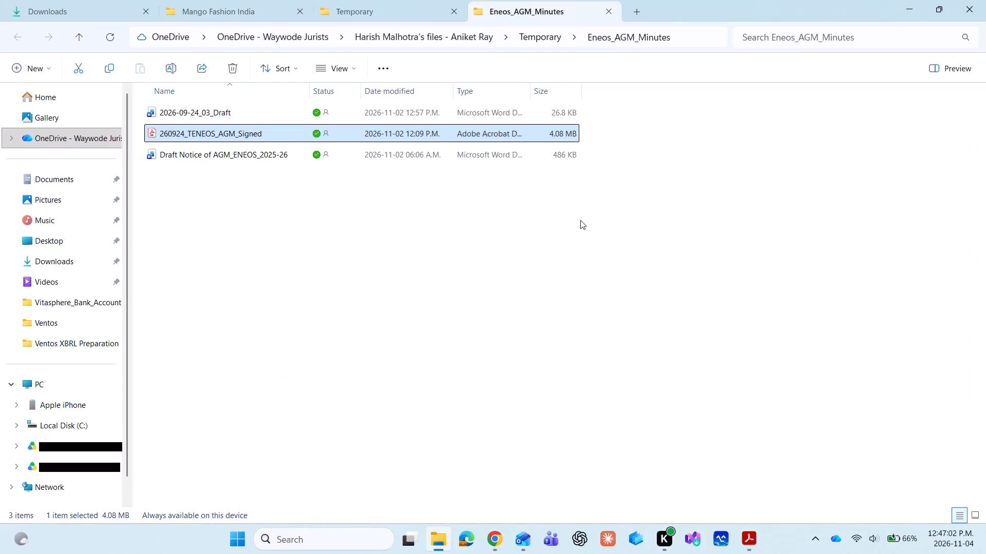
left_click(244, 151)
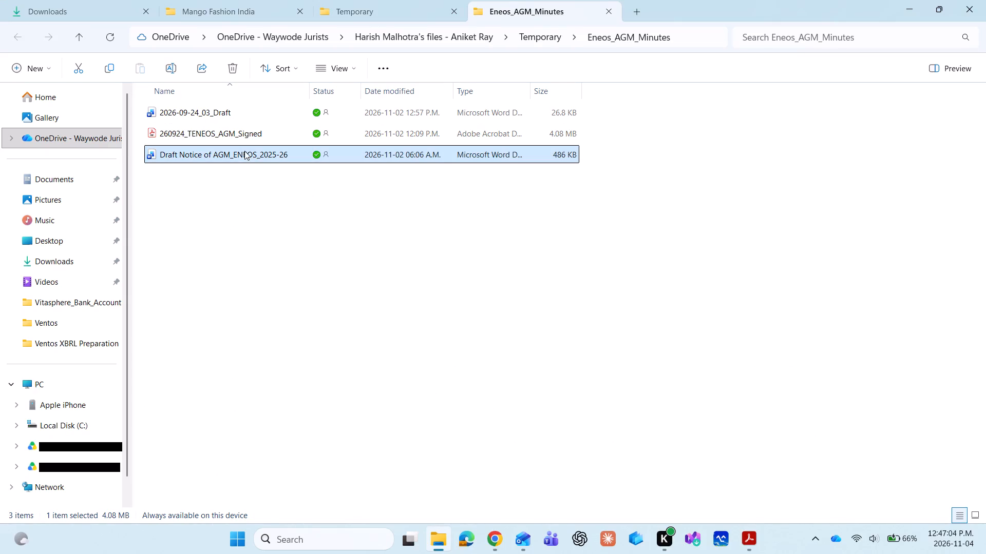
left_click(216, 110)
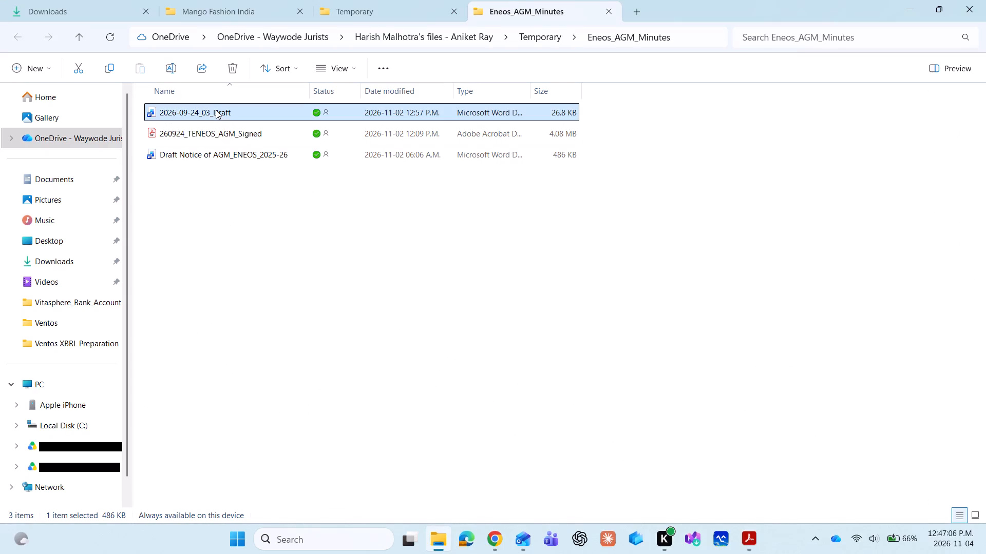
Open the 2026-09-24_03_Draft document in Word and look over the opening part of the AGM minutes.
double_click(224, 115)
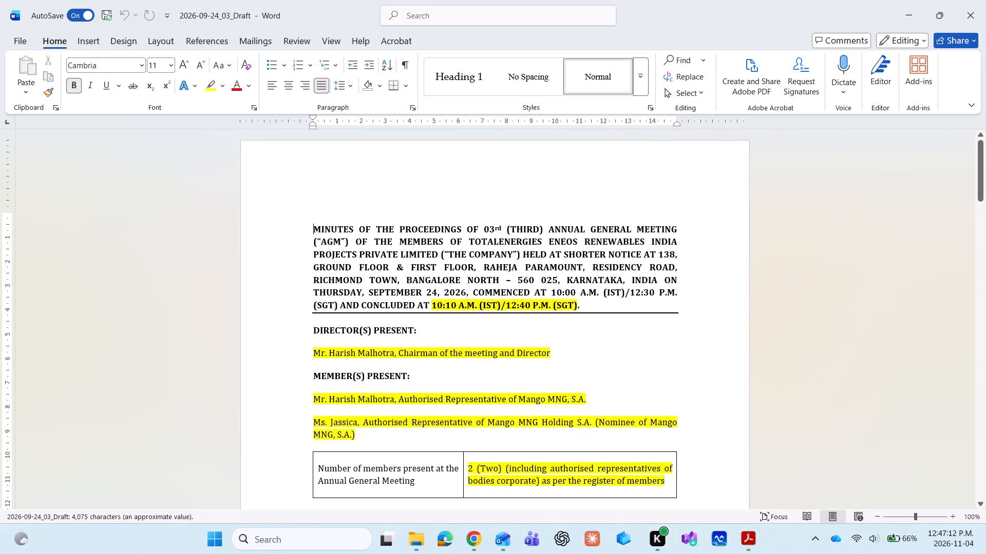
scroll(428, 306, "down", 3)
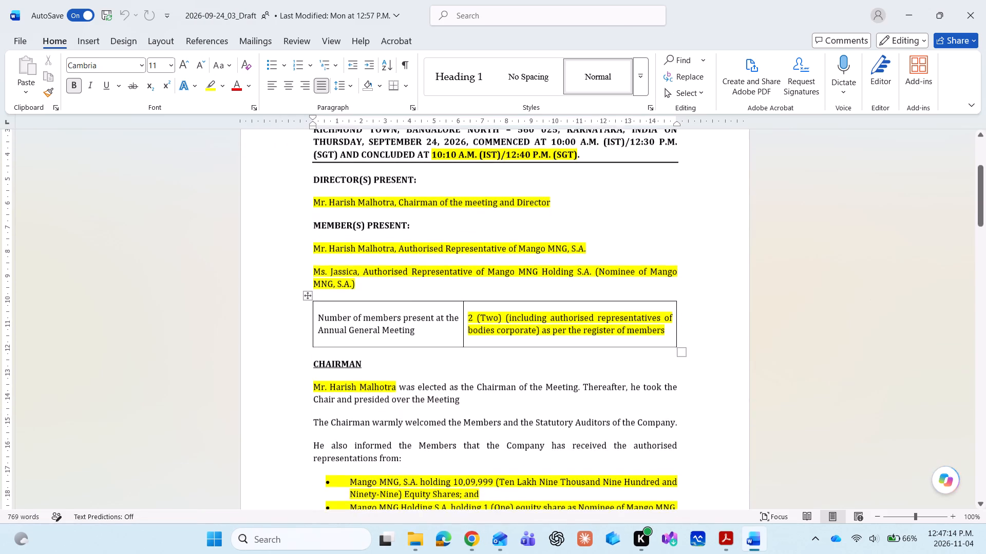
scroll(428, 306, "up", 7)
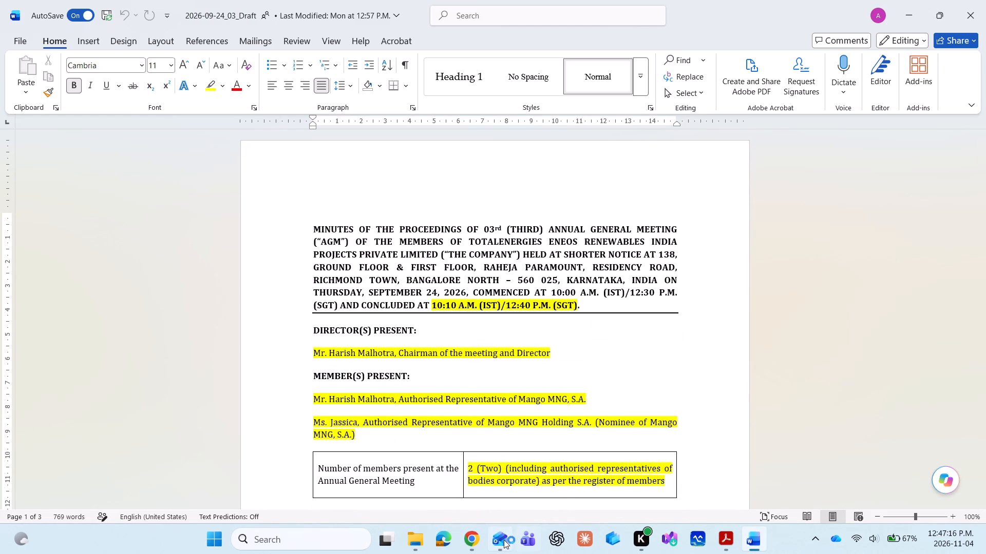
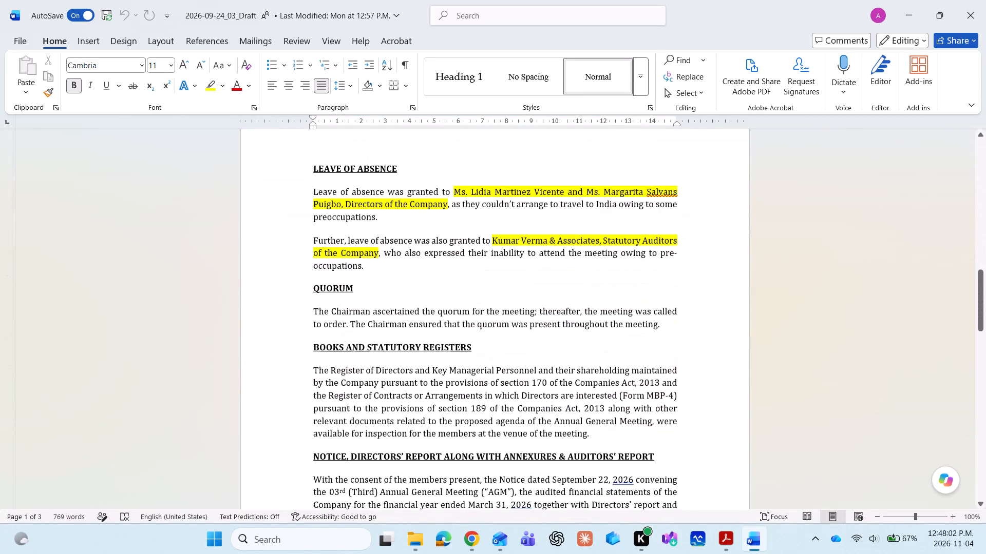
Place the cursor at the start of the paragraph under QUORUM and save the 2026-09-24_03_Draft document.
left_click(309, 293)
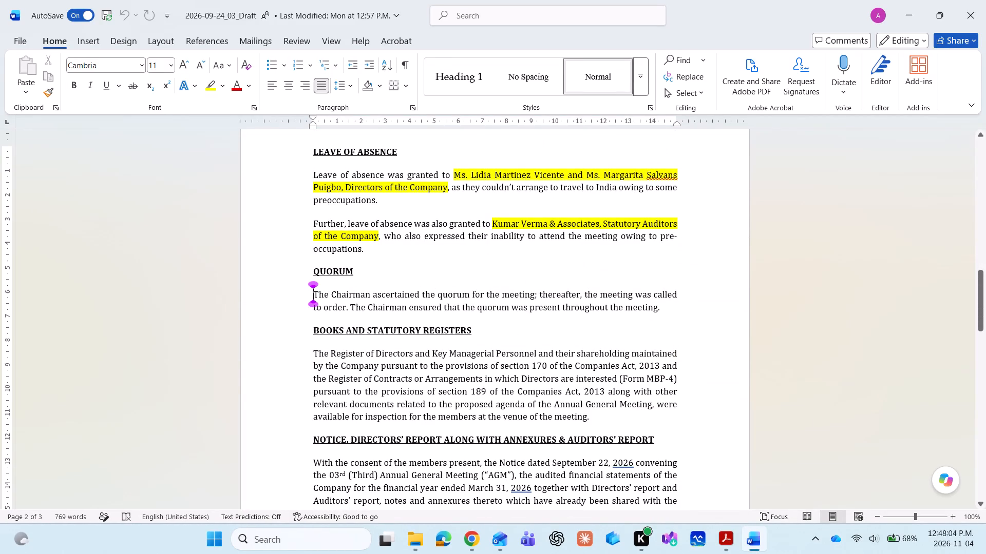
key("ctrl+s")
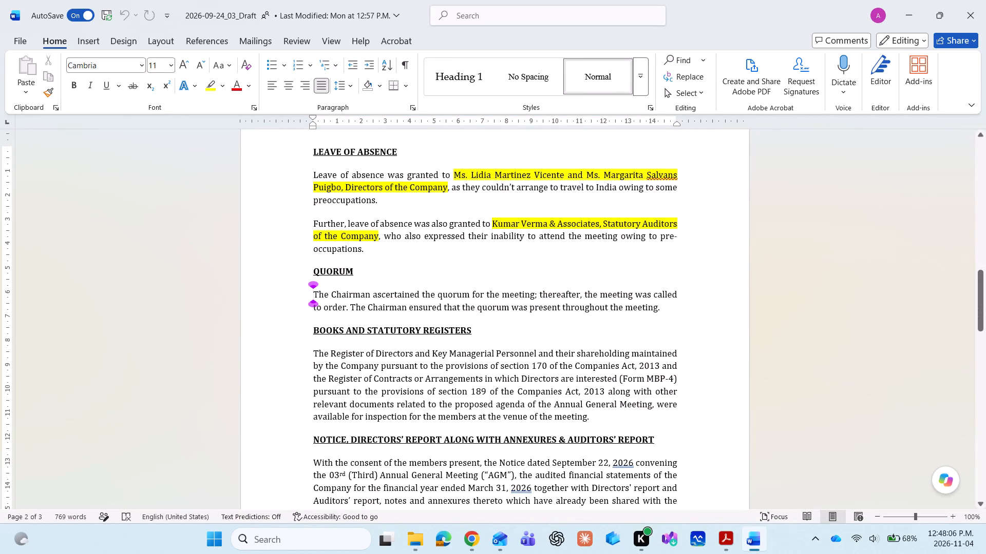
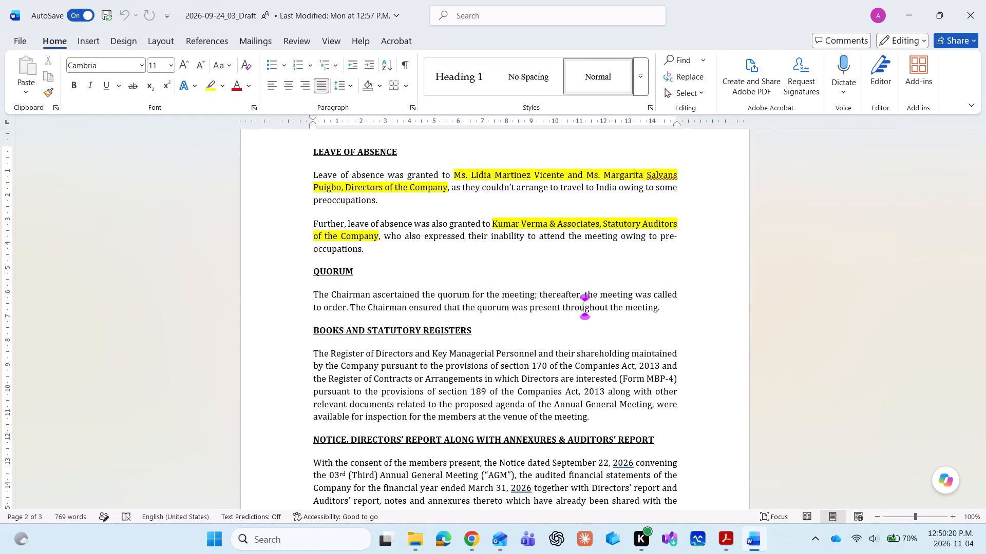
Read through the QUORUM paragraph, moving the text cursor to the start of the BOOKS AND STATUTORY REGISTERS heading.
key("Right")
key("Right")
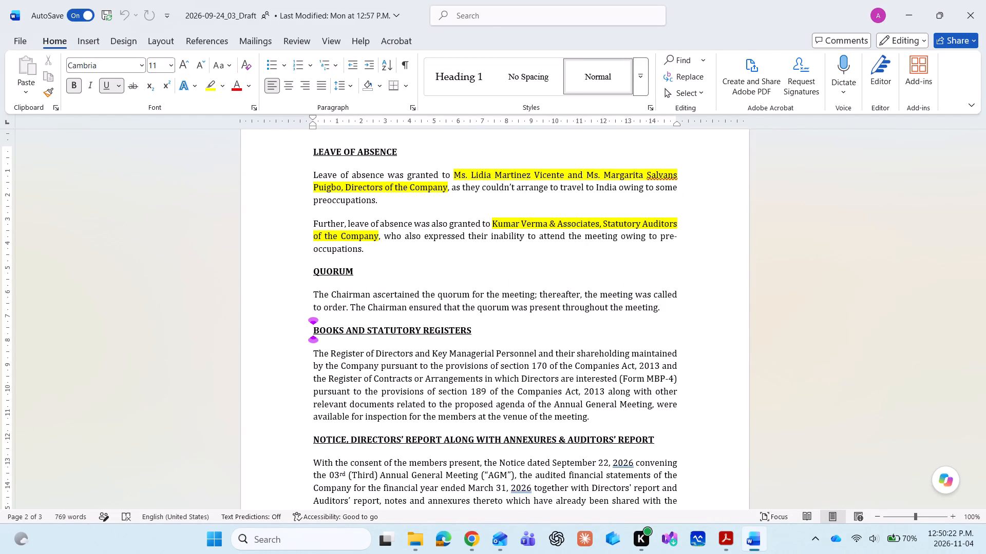
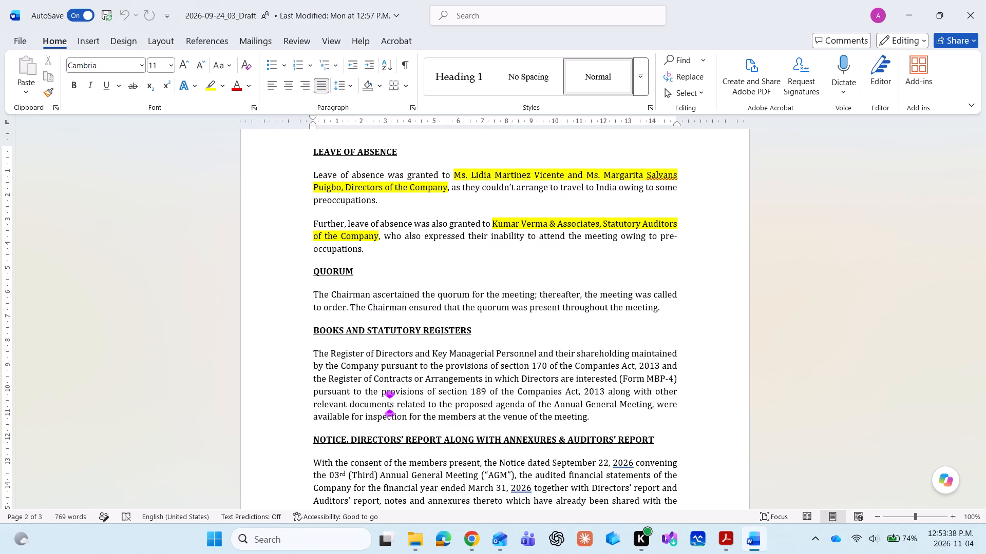
Review the end of the BOOKS AND STATUTORY REGISTERS paragraph and the opening lines under NOTICE, DIRECTORS' REPORT ALONG WITH ANNEXURES & AUDITORS' REPORT, following with the text cursor.
key("Down")
key("Down")
key("Down")
key("Left")
key("Left")
key("Left")
key("Left")
key("Left")
key("Left")
key("Left")
key("Left")
key("Left")
key("Left")
key("Left")
key("Left")
key("Left")
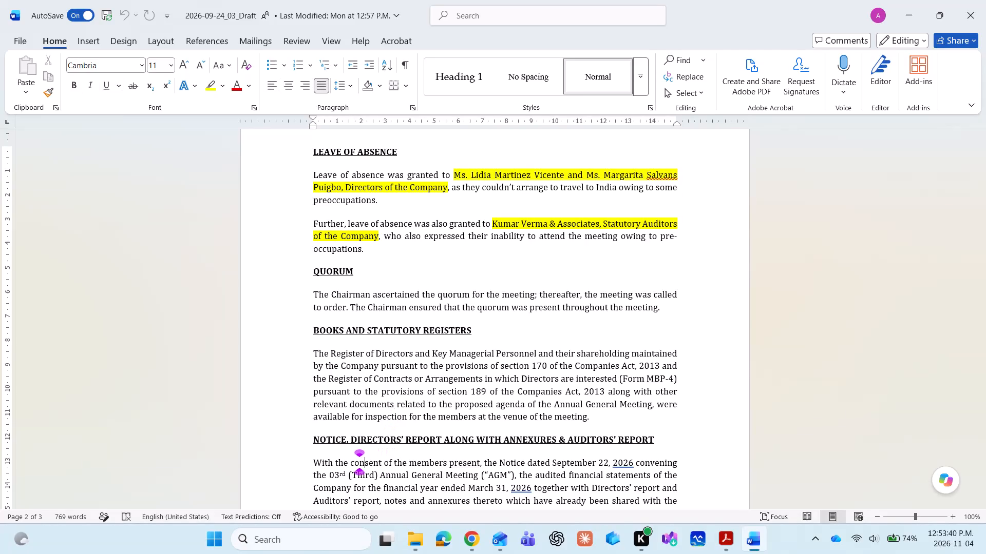
key("Left")
key("Left")
key("Left")
key("Left")
key("Left")
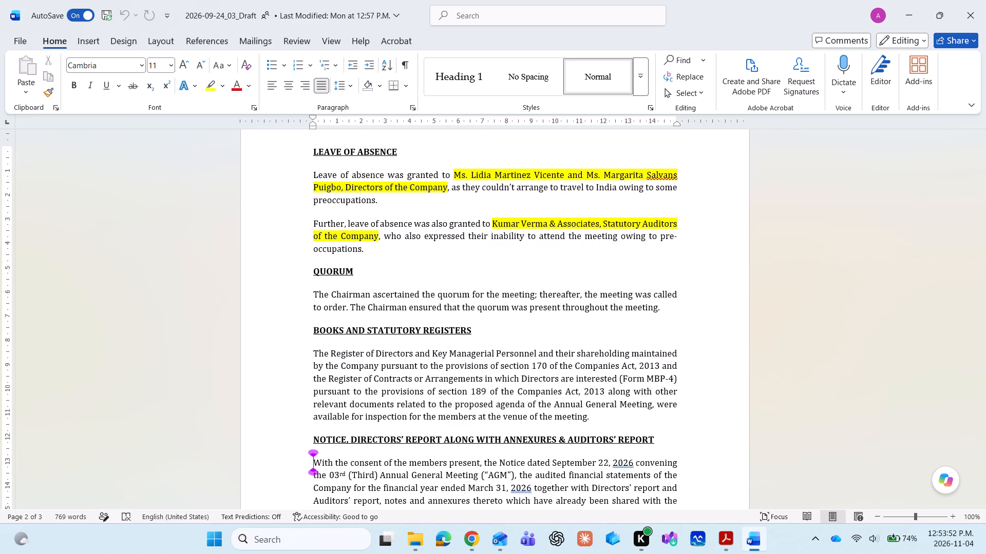
key("Down")
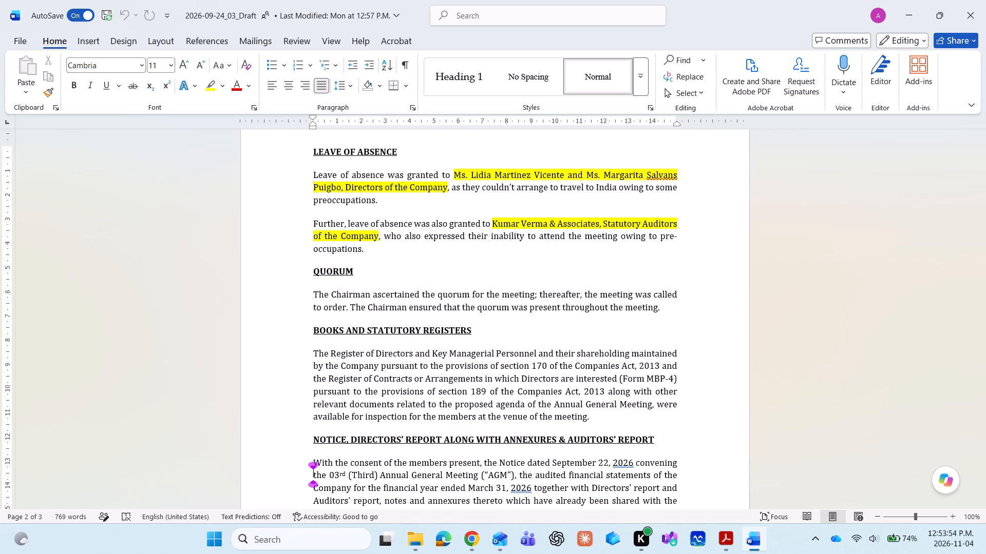
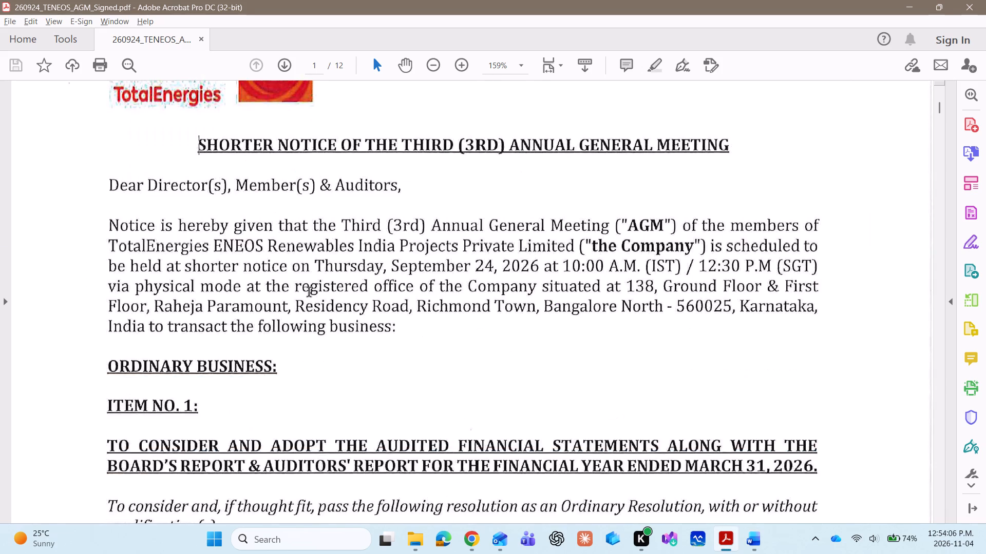
scroll(309, 293, "down", 20)
scroll(309, 293, "down", 15)
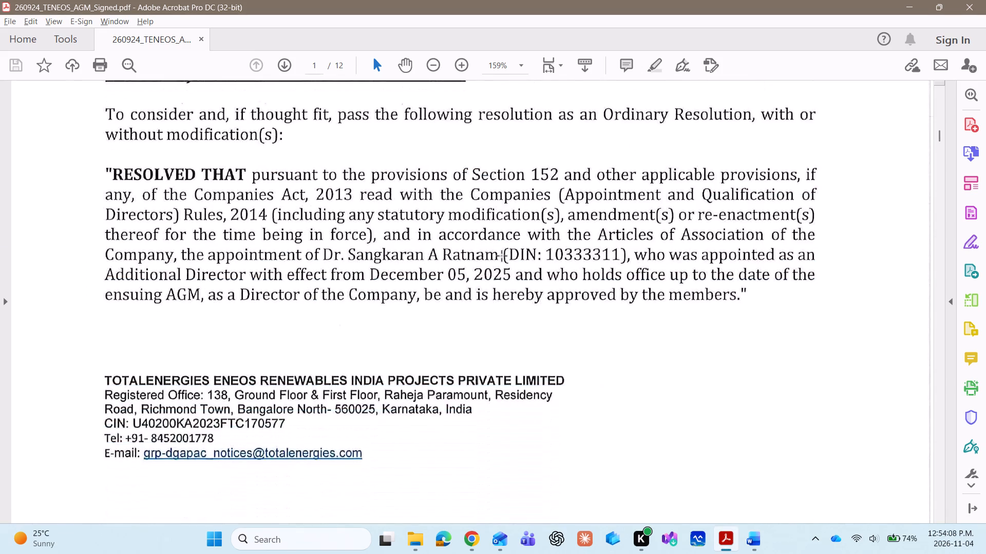
scroll(526, 307, "down", 5)
scroll(526, 307, "up", 2)
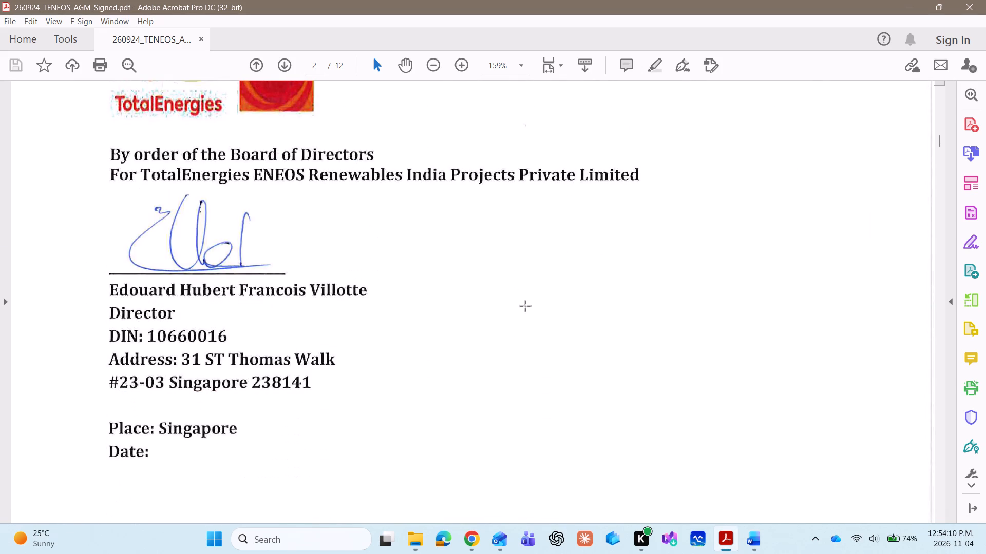
scroll(526, 307, "up", 20)
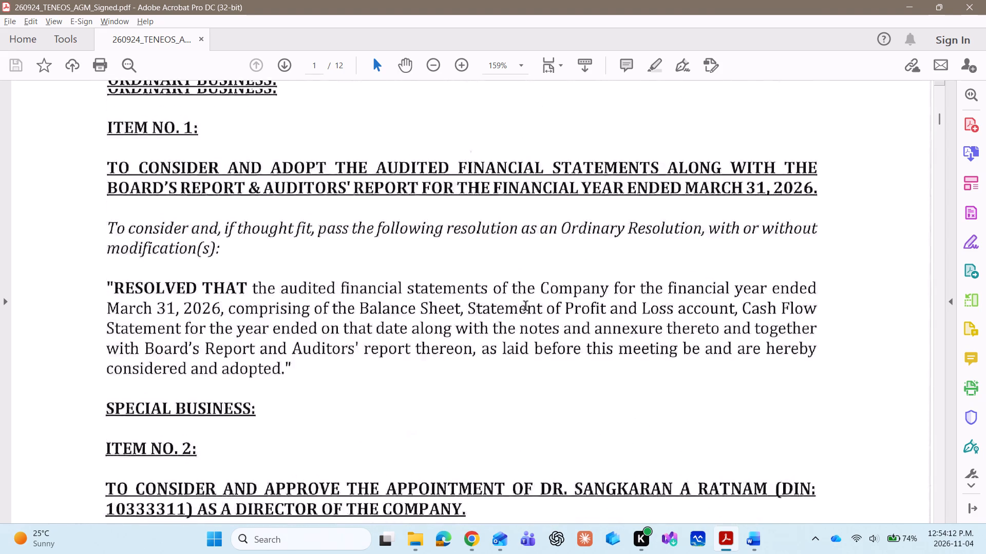
scroll(526, 307, "up", 5)
Switch back to the draft minutes and review the notice date in the NOTICE, DIRECTORS' REPORT paragraph.
key("alt+Tab")
key("Right")
key("Left")
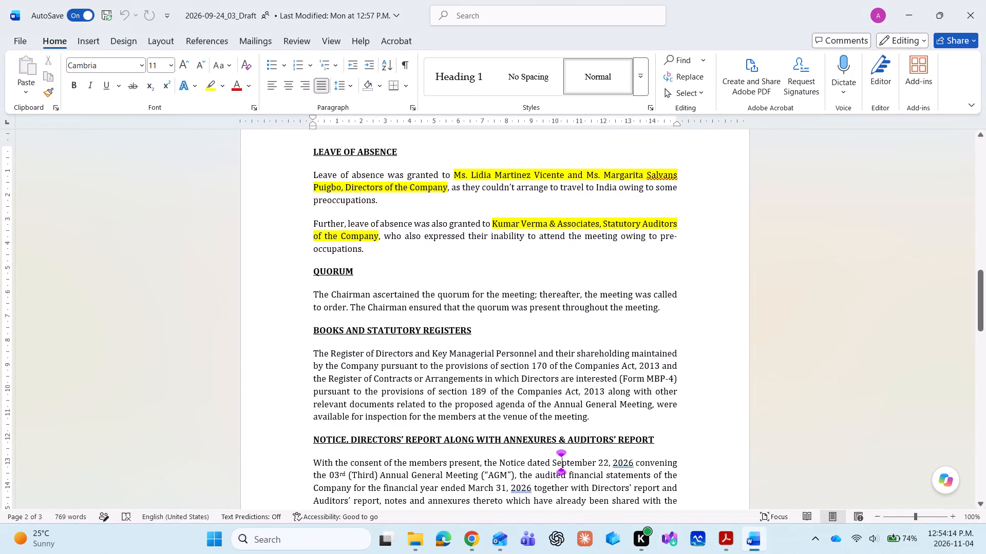
Highlight the notice date "September 22, 2026" in yellow in the paragraph on the notice, directors' report and auditors' report.
key("Left")
key("Left")
key("shift+Right")
key("shift+Right")
key("shift+Right")
key("shift+Right")
key("shift+Right")
key("shift+Right")
key("shift+Right")
key("shift+Right")
key("shift+Right")
key("shift+Right")
key("shift+Right")
key("shift+Right")
key("shift+Right")
key("shift+Right")
key("shift+Right")
key("shift+Right")
key("shift+Right")
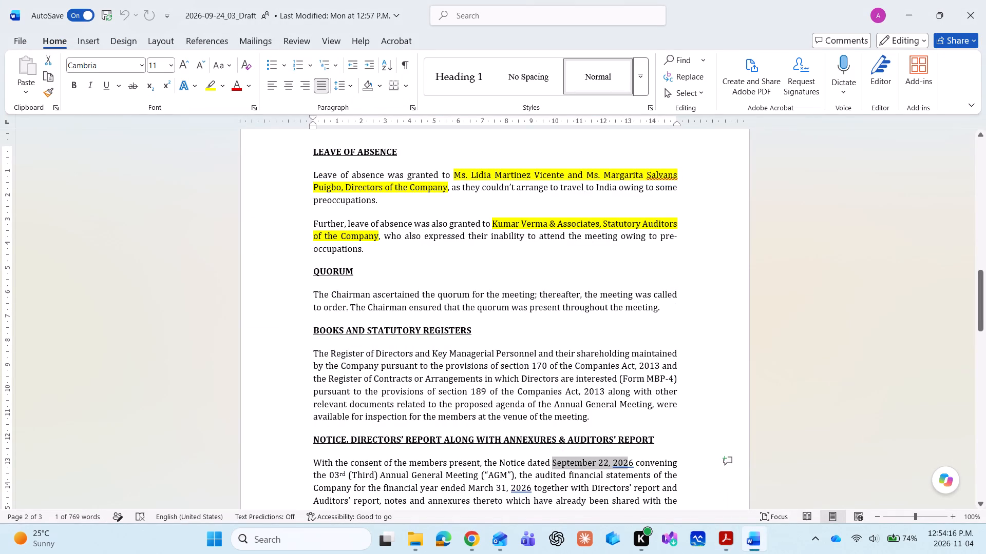
key("shift+Right")
left_click(207, 86)
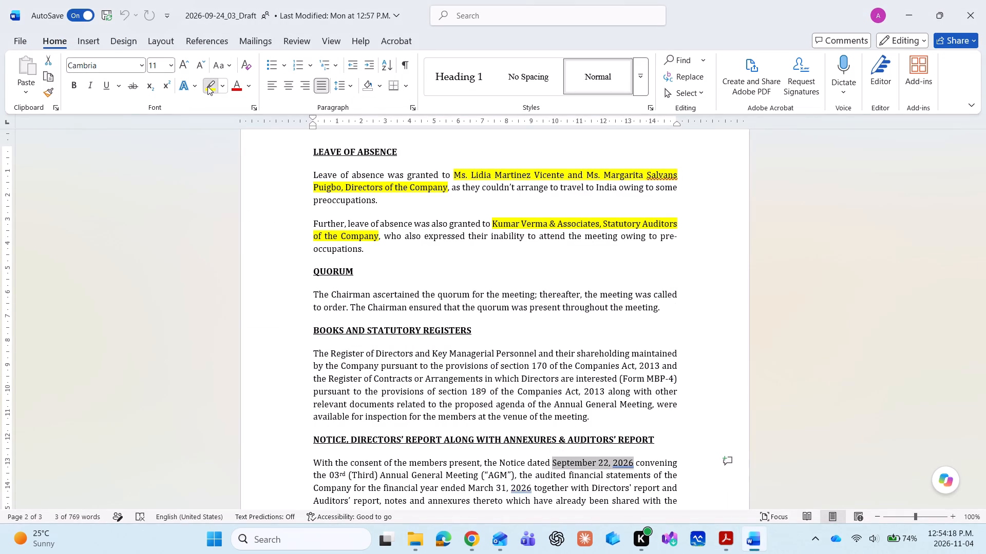
Read through the rest of the paragraph on the AGM notice, audited financial statements, Directors' report and Auditors' report.
key("Right")
key("Right")
key("Right")
key("Right")
key("Right")
key("Right")
key("Right")
key("Right")
key("Right")
key("Right")
key("Right")
key("Right")
key("Right")
key("Right")
key("Right")
key("Right")
key("Right")
key("Right")
key("Right")
key("Right")
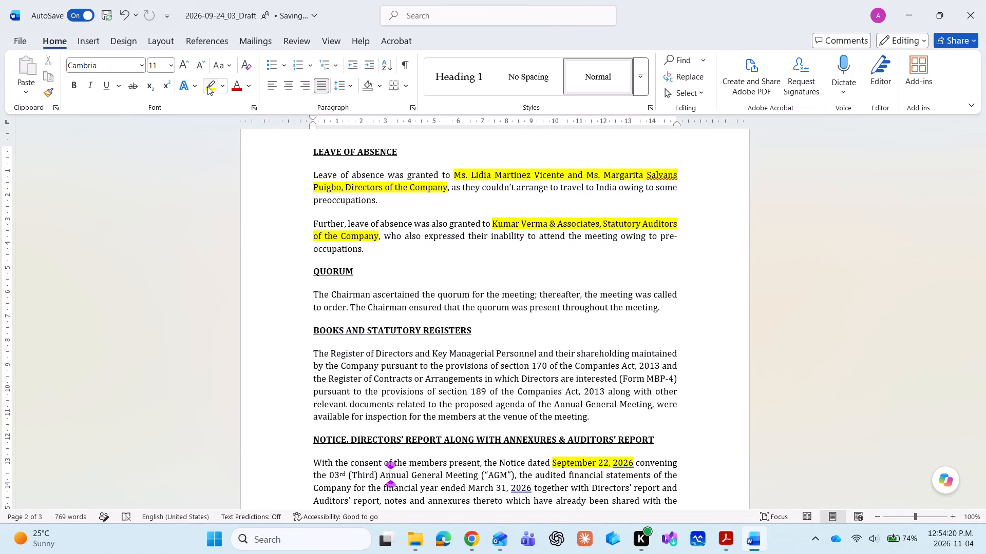
key("Left")
key("Left")
key("Left")
key("Left")
key("Left")
key("Left")
key("Left")
key("Left")
key("Left")
key("Right")
key("Right")
key("Right")
key("Right")
key("Right")
key("Right")
key("Right")
key("Right")
key("Right")
key("Right")
key("Right")
key("Right")
key("Right")
key("Right")
key("Right")
key("Right")
key("Right")
key("Right")
key("Right")
key("Right")
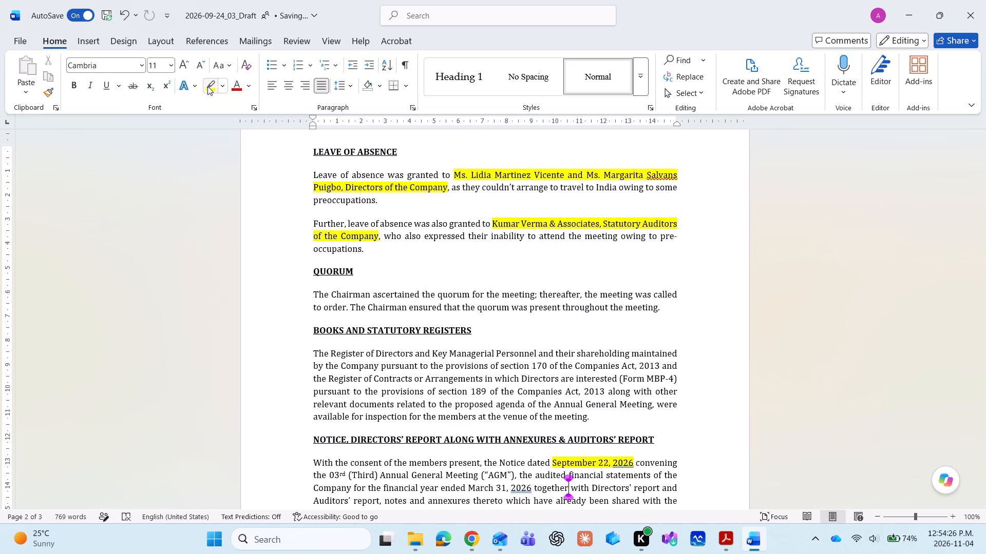
key("Right")
key("Right")
key("Right")
key("Right")
key("Right")
key("Right")
key("Right")
key("Right")
key("Right")
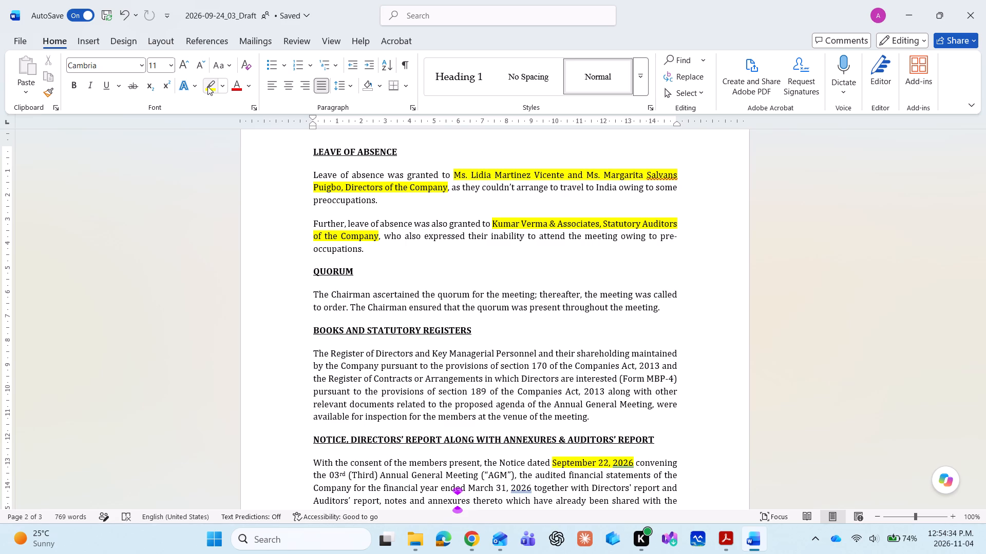
key("Down")
key("Down")
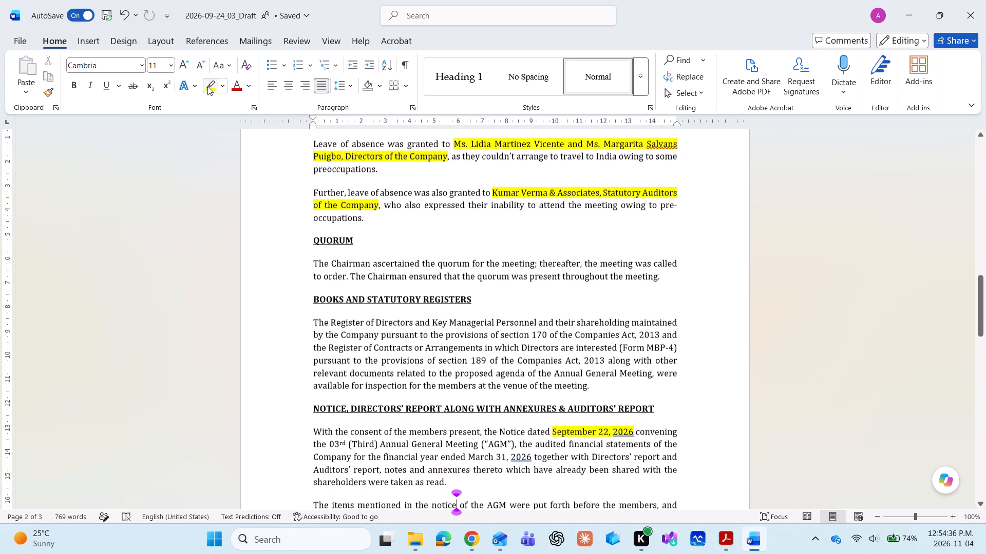
Read through the paragraph on the notice items put forth before the members and the resolution read out at the meeting.
key("Up")
key("Right")
key("Right")
key("Right")
key("Right")
key("Right")
key("Right")
key("Right")
key("Right")
key("Right")
key("Right")
key("Right")
key("Right")
key("Right")
key("Right")
key("Right")
key("Right")
key("Right")
key("Right")
key("Right")
key("Right")
key("Right")
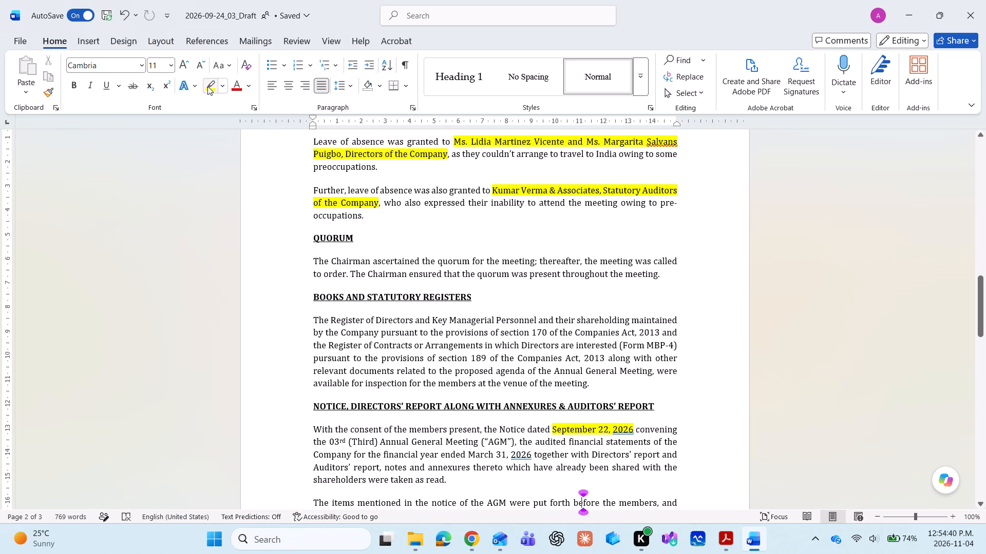
key("Right")
key("Right")
key("Right")
key("Right")
key("Right")
key("Right")
key("Right")
key("Right")
key("Right")
key("Right")
key("Right")
key("Right")
key("Right")
key("Right")
key("Right")
key("Right")
key("Right")
key("Right")
key("Right")
key("Right")
key("Right")
key("Right")
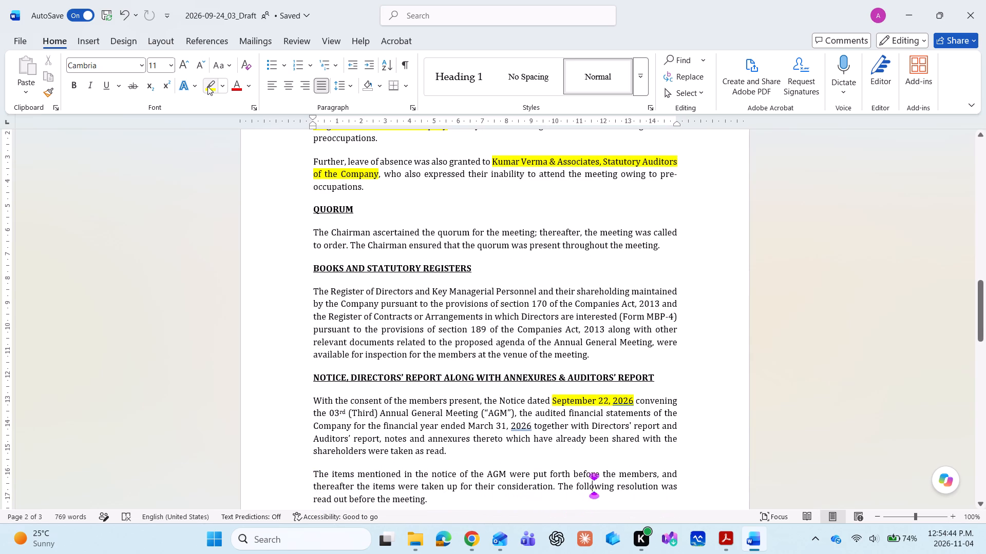
key("Right")
key("Right")
key("Right")
key("Right")
key("Right")
key("Right")
key("Right")
key("Right")
key("Right")
key("Right")
key("Right")
key("Right")
key("Right")
key("Right")
key("Right")
key("Right")
key("Right")
key("Right")
key("Right")
key("Right")
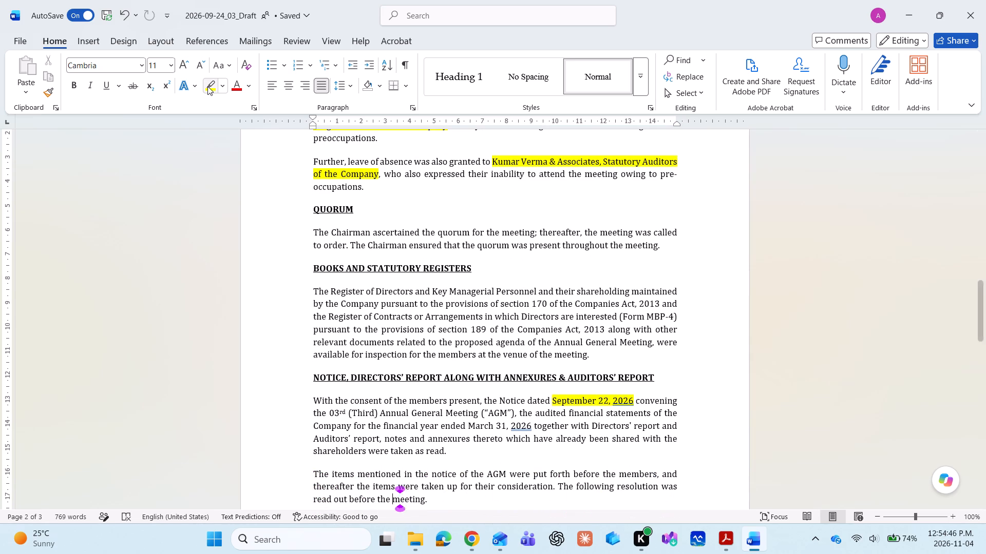
Read on through the rest of the resolution-reading paragraph and the ORDINARY BUSINESS heading to the start of ITEM NO.1.
key("Right")
key("Right")
key("Right")
key("Right")
key("Right")
key("Right")
key("Right")
key("Right")
key("Right")
key("Right")
key("Right")
key("Right")
key("Right")
key("Right")
key("Right")
key("Right")
key("Right")
key("Right")
key("Right")
key("Right")
key("Right")
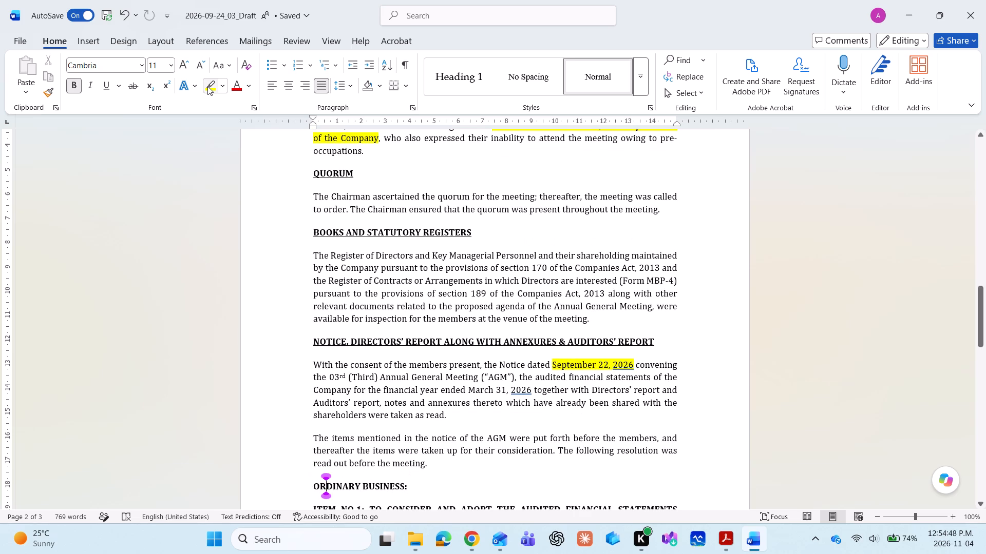
key("Right")
key("Right")
key("Right")
key("Right")
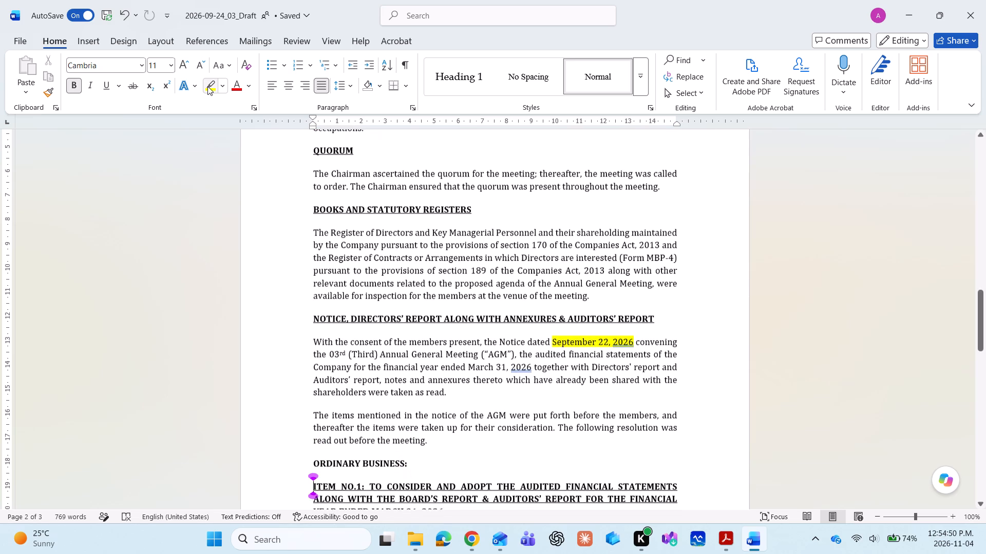
Remove the trailing space at the end of the ORDINARY BUSINESS heading.
key("Left")
key("BackSpace")
key("Right")
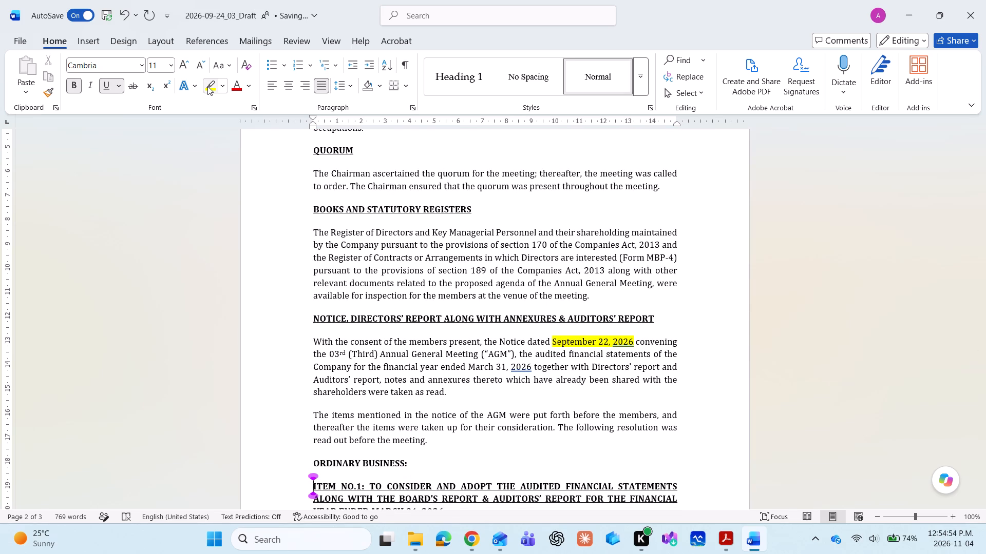
Switch to the signed AGM notice PDF and copy the two-line title under ITEM NO. 1.
key("alt+Tab")
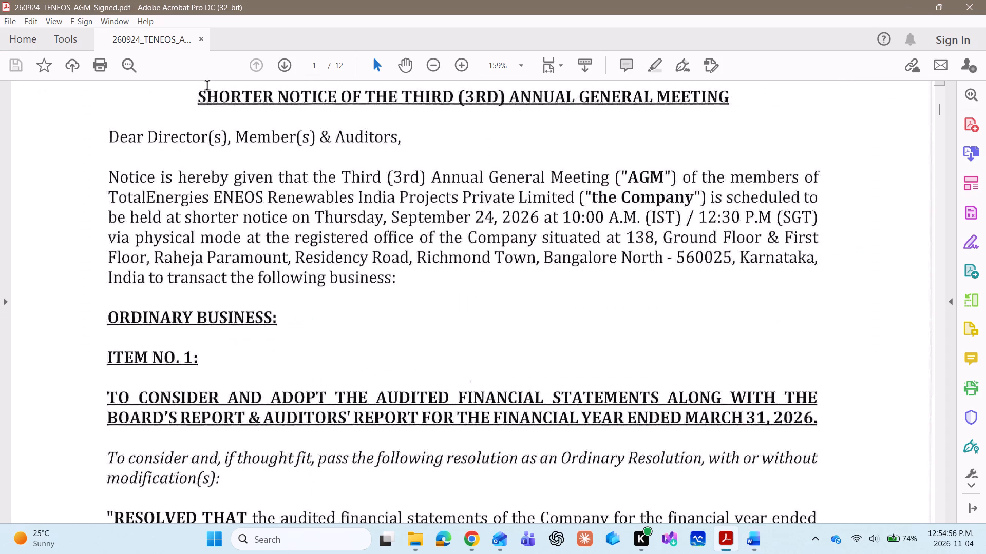
scroll(193, 243, "down", 2)
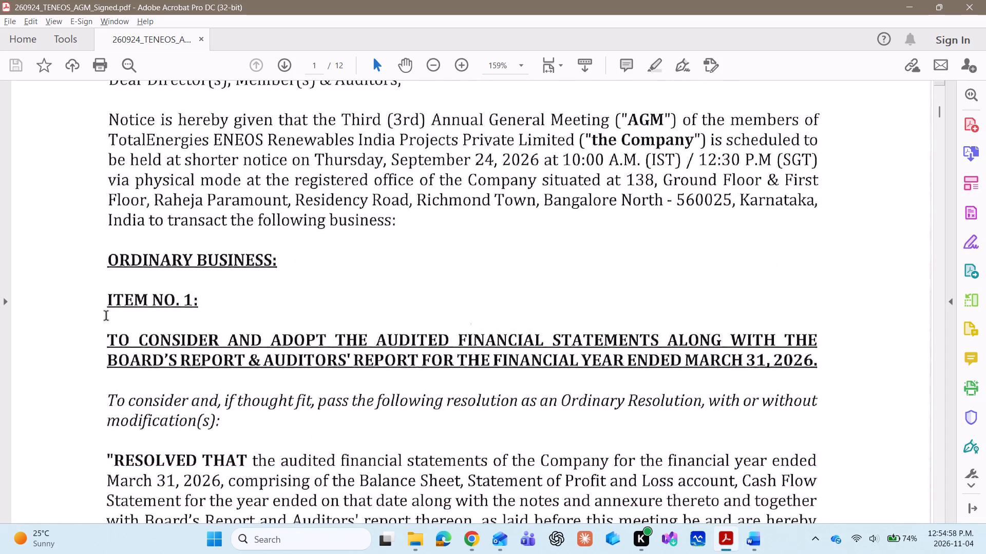
left_click_drag(106, 341, 846, 367)
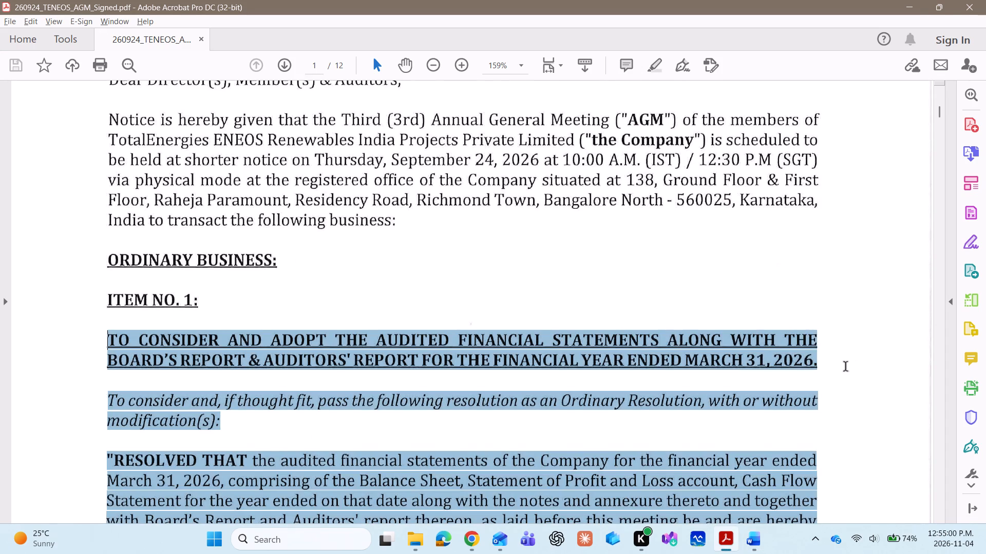
left_click_drag(846, 367, 825, 364)
key("ctrl+c")
Back in the Word minutes, replace the title after "ITEM NO.1:" with the copied notice title, pasted as text only.
key("alt+Tab")
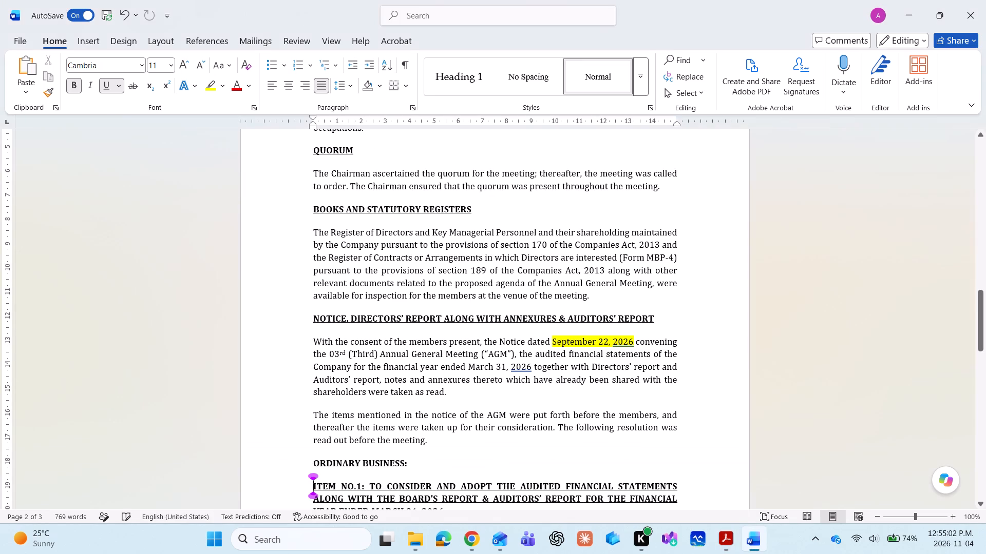
scroll(617, 370, "down", 4)
scroll(617, 370, "up", 1)
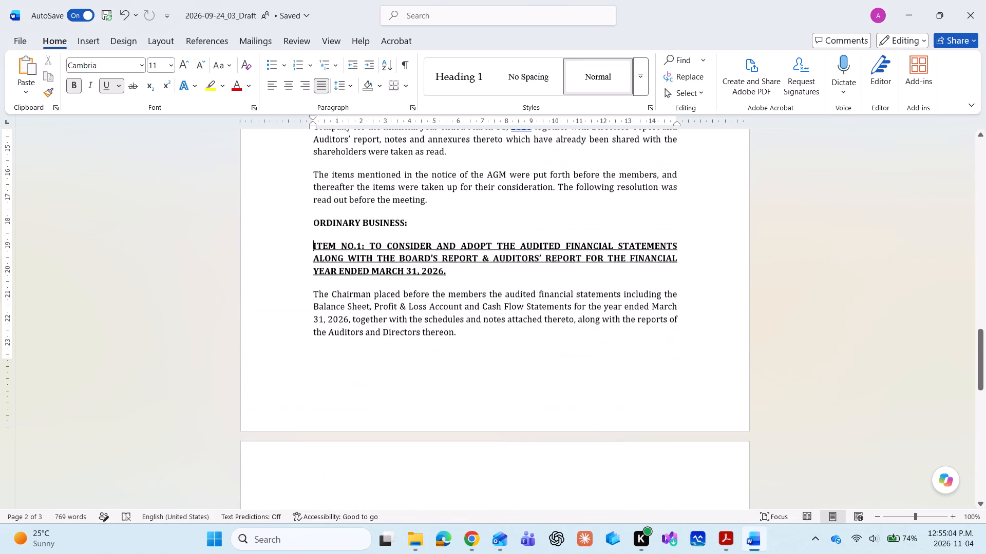
key("Right")
key("Right")
key("Right")
key("Right")
key("Right")
key("Right")
key("Right")
key("Right")
key("Right")
key("Right")
key("Right")
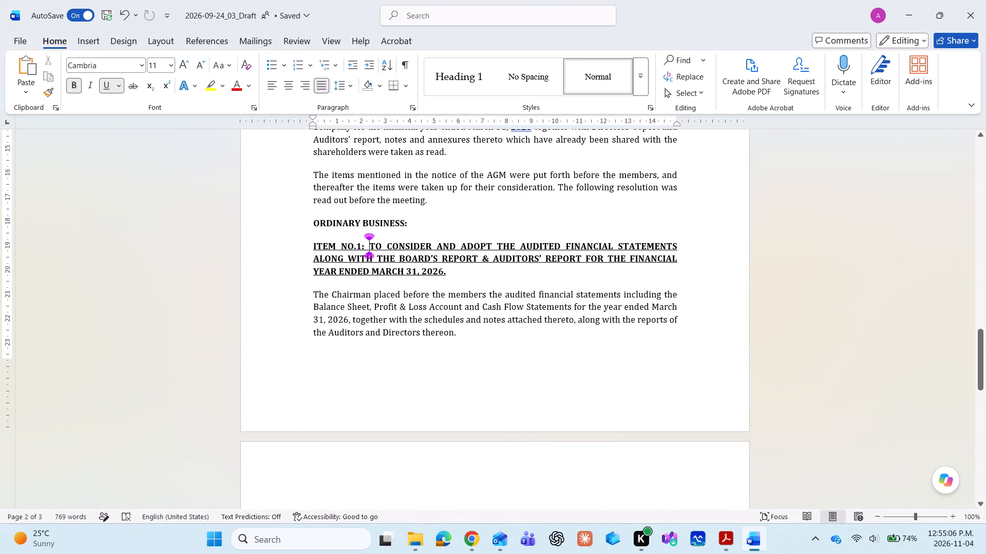
key("shift+Down")
key("shift+Down")
key("shift+Left")
key("shift+Right")
key("shift+Right")
key("shift+Right")
key("shift+Right")
key("shift+Right")
key("shift+Right")
key("shift+Right")
key("shift+Right")
key("shift+Right")
key("shift+Right")
key("shift+Right")
key("shift+Right")
key("shift+Right")
key("shift+Right")
key("shift+Right")
key("shift+Right")
key("shift+Right")
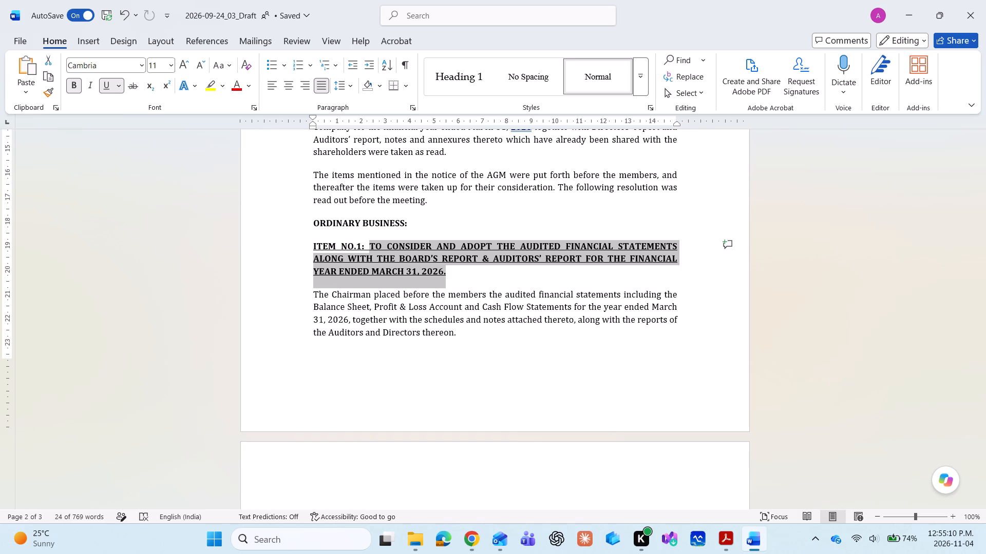
key("ctrl+v")
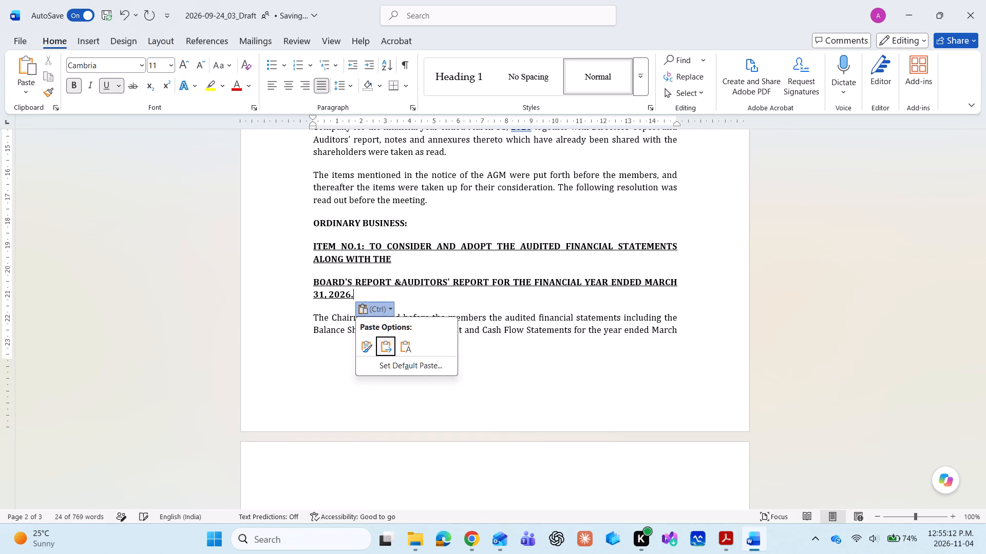
key("Right")
key("Return")
Join the split ITEM NO.1 title into one paragraph, with a space between "ALONG WITH THE" and "BOARD'S REPORT".
key("Up")
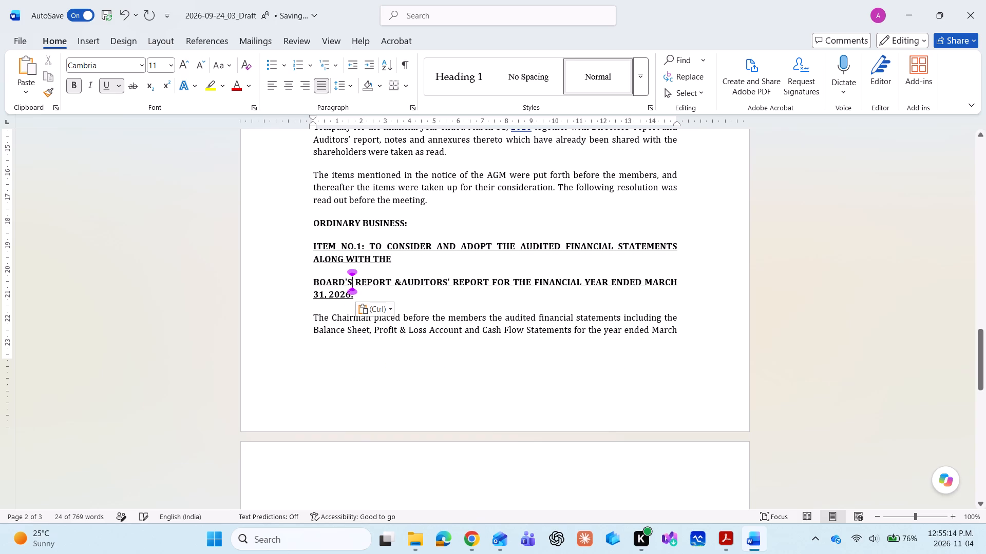
key("Left")
key("Left")
key("Left")
key("Left")
key("Left")
key("Left")
key("Left")
key("BackSpace")
key("space")
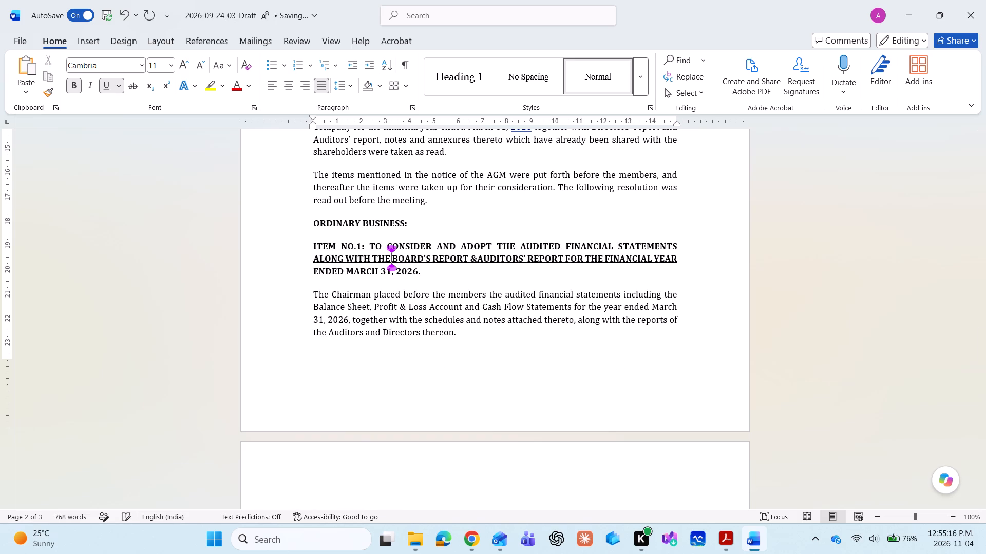
key("Down")
key("Right")
key("Right")
key("Right")
key("Right")
key("Right")
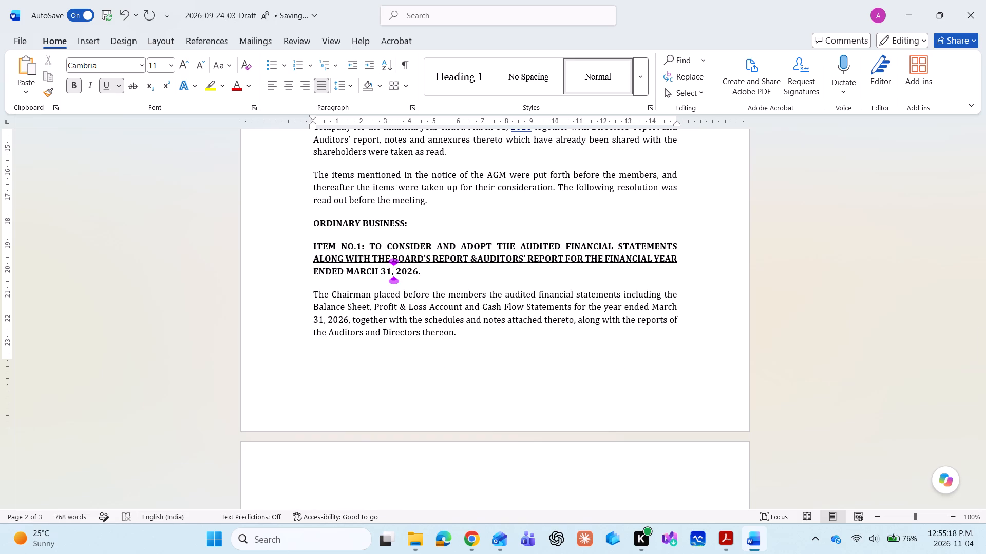
key("Right")
key("Right")
key("Right")
In the signed notice PDF, copy the full "RESOLVED THAT" paragraph adopting the audited financial statements under ITEM NO. 1.
key("alt+Tab")
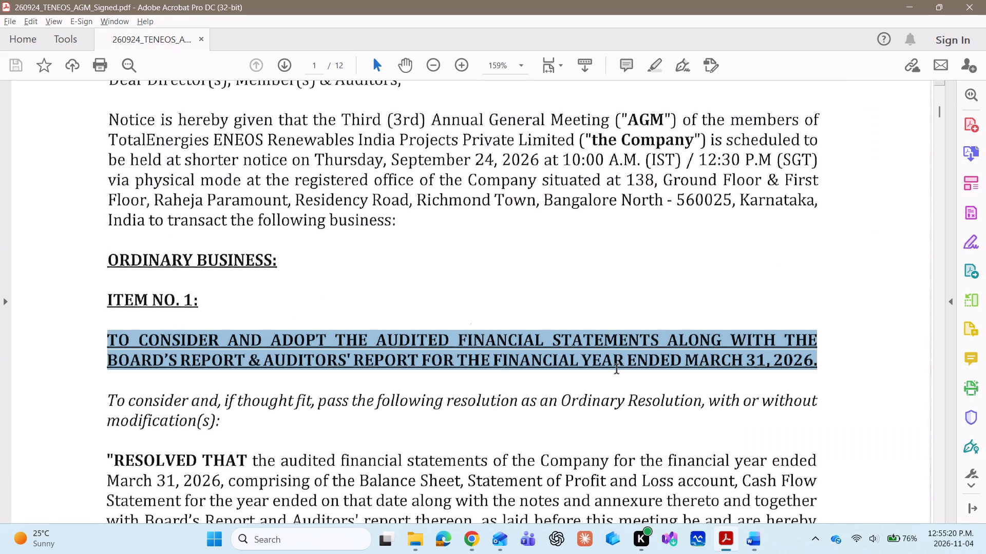
scroll(574, 389, "down", 2)
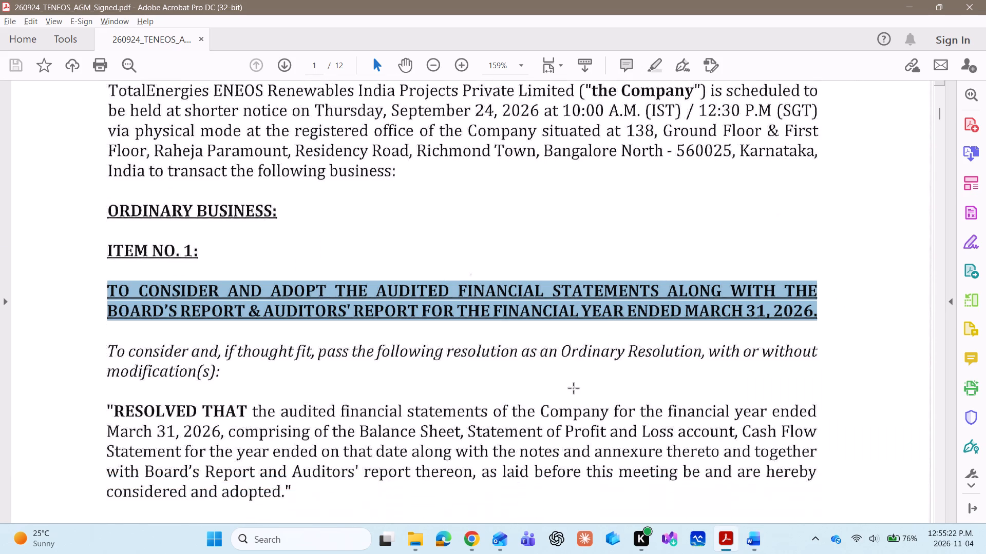
scroll(574, 389, "down", 2)
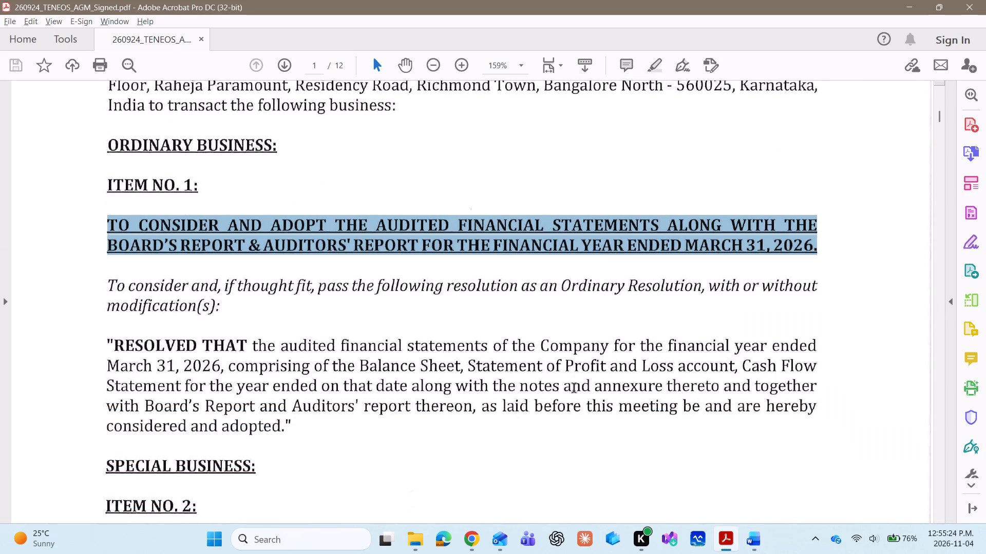
scroll(574, 389, "down", 4)
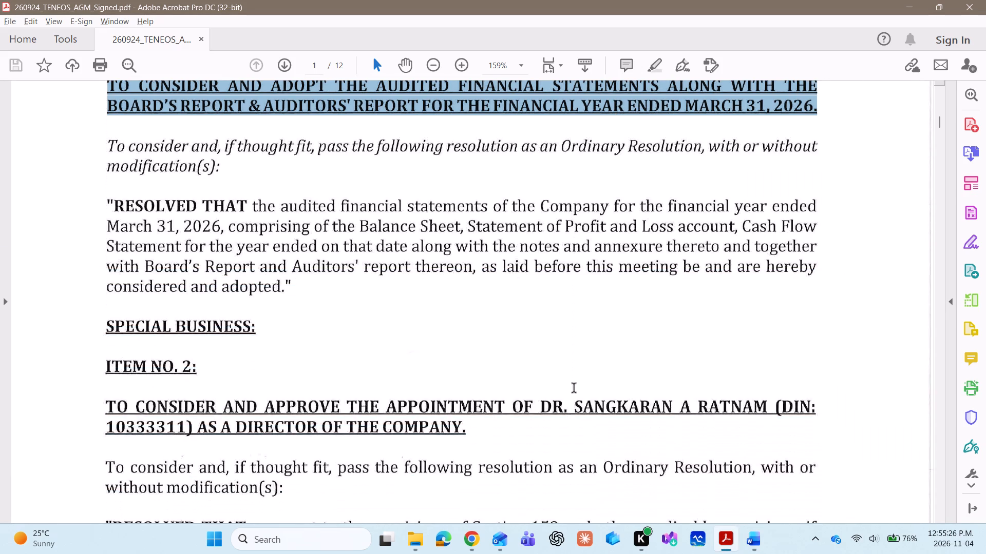
left_click_drag(102, 198, 302, 284)
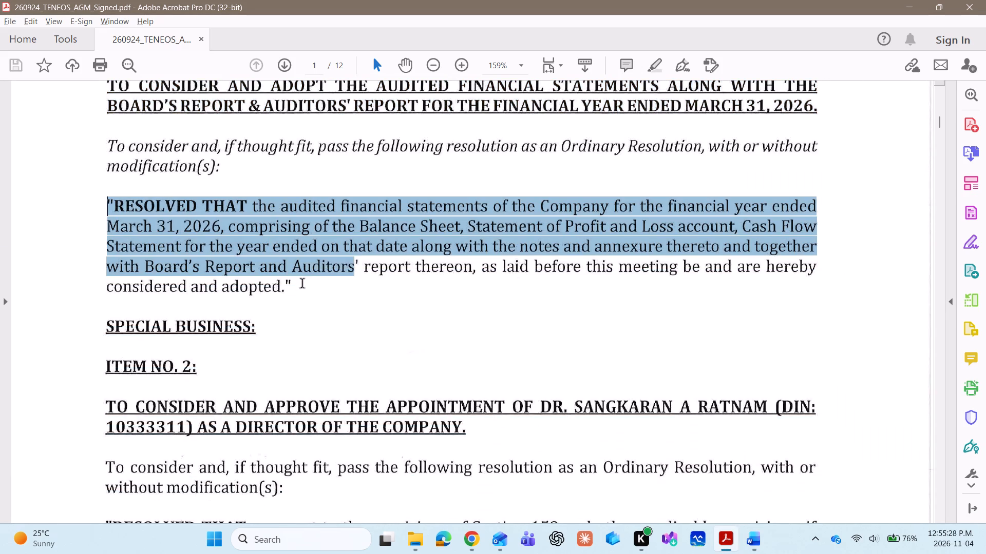
left_click_drag(302, 284, 304, 288)
key("ctrl+c")
In the Word minutes, replace the whole "RESOLVED THAT" paragraph with the copied notice resolution, pasted as text only.
key("alt+Tab")
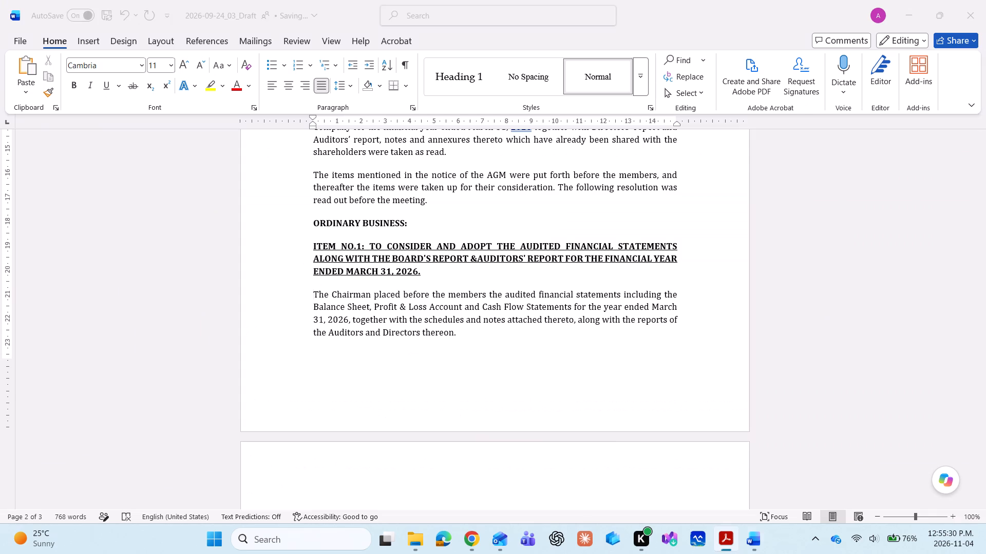
scroll(304, 288, "down", 5)
scroll(304, 288, "up", 1)
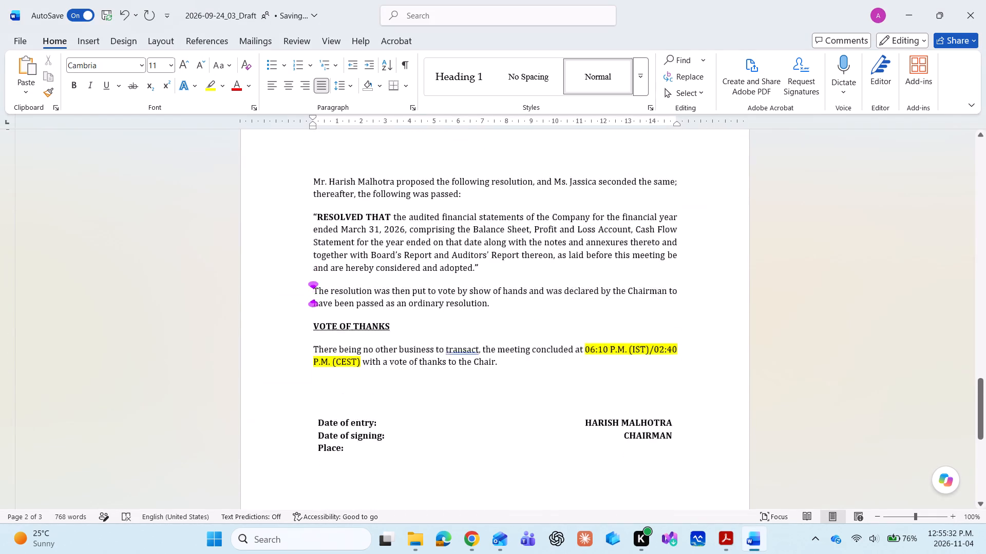
scroll(304, 288, "up", 1)
left_click(312, 274)
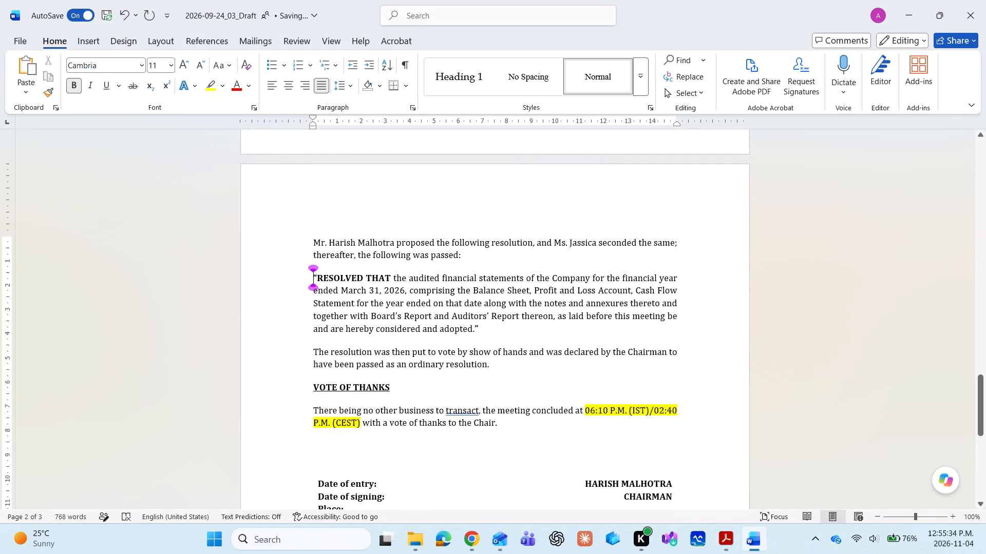
key("shift+Down")
key("shift+Down")
key("shift+Down")
key("shift+Down")
key("shift+Down")
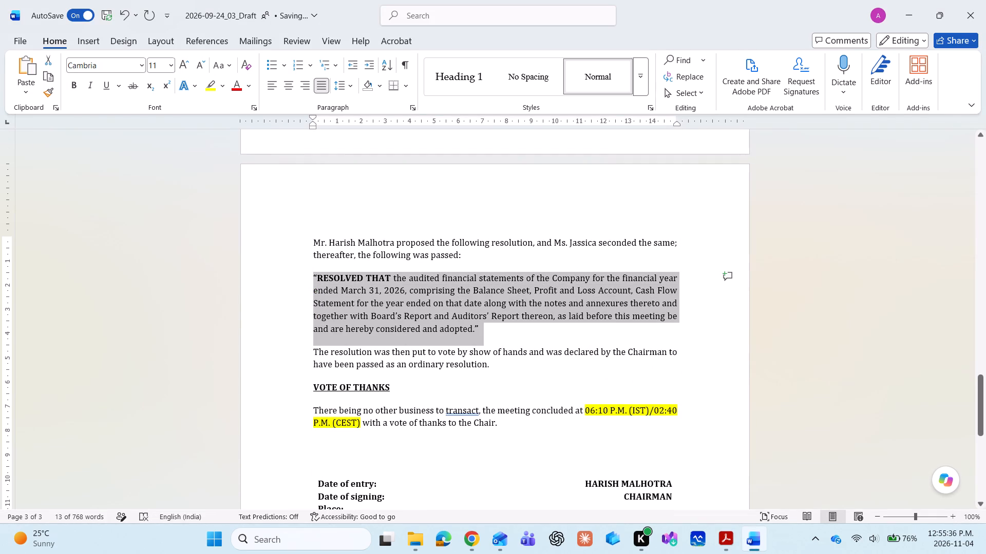
key("shift+Left")
key("ctrl+v")
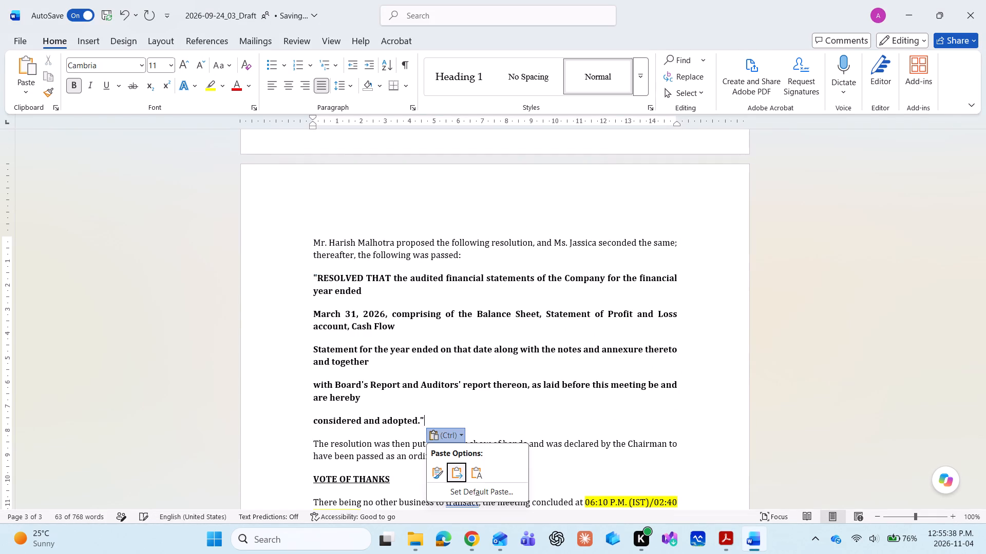
key("Left")
key("Right")
key("Right")
key("Return")
Remove bold from the pasted resolution's wording after "RESOLVED THAT", up to "considered and adopted.".
key("shift+Up")
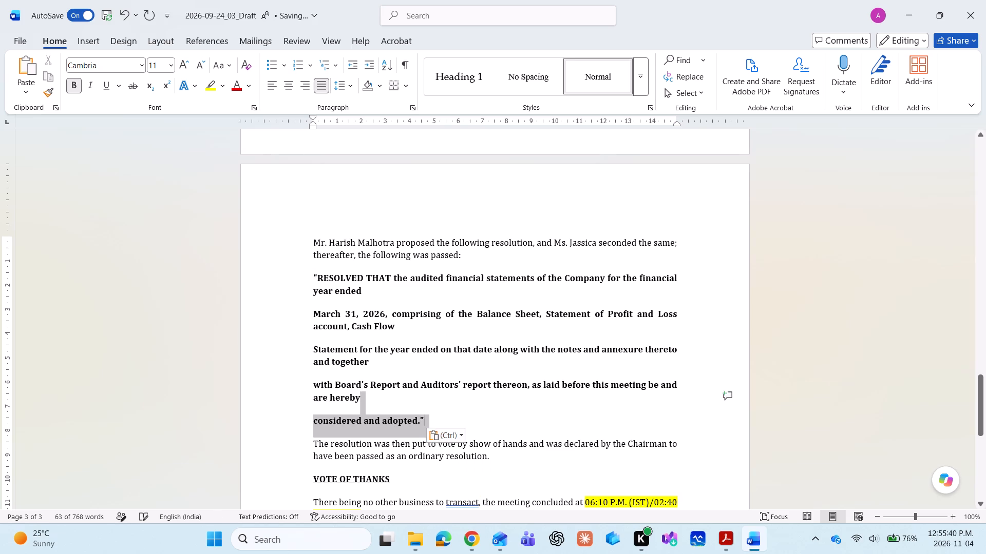
key("shift+Up")
key("shift+Up")
key("Down")
key("Up")
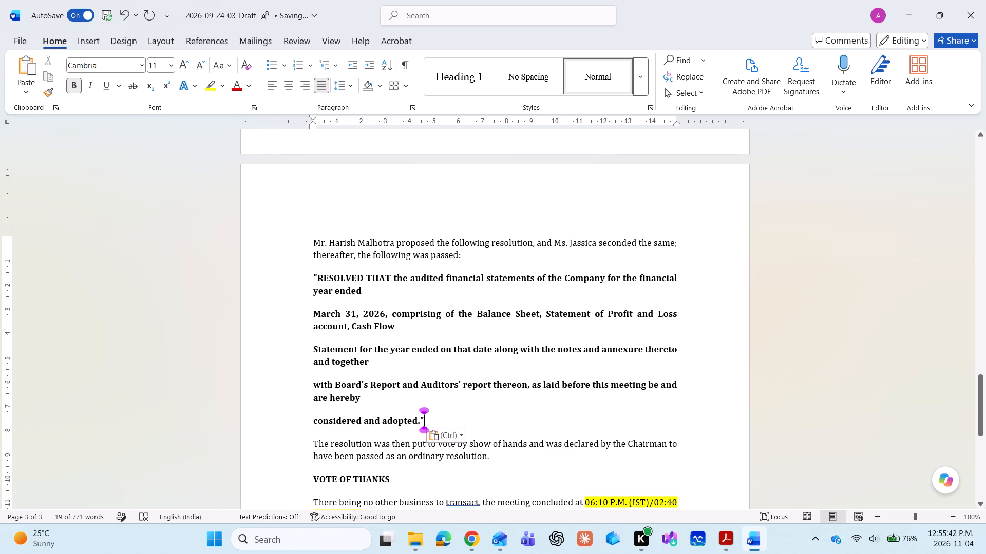
key("Right")
key("Left")
key("Left")
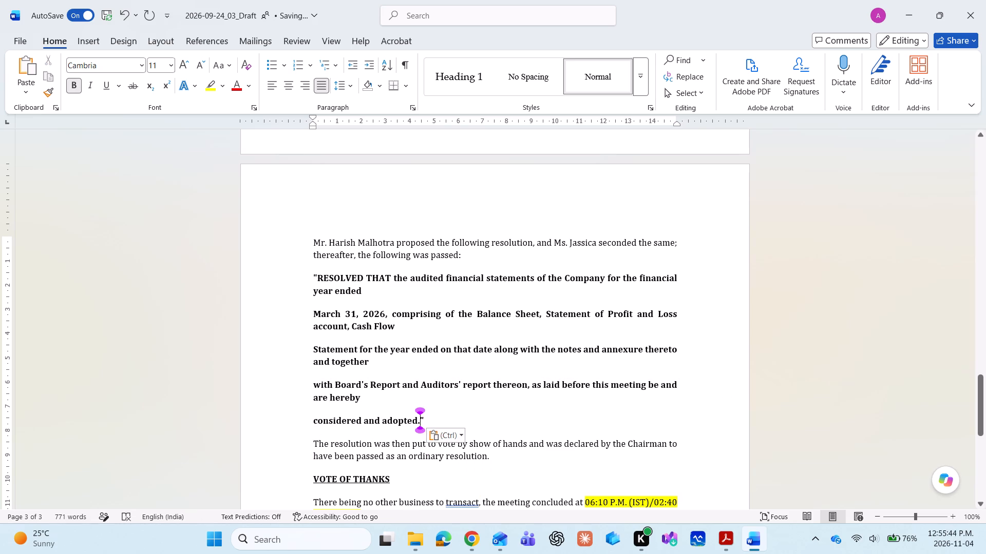
key("shift+Left")
key("shift+Left")
key("shift+Left")
key("shift+Left")
key("shift+Left")
key("shift+Left")
key("shift+Left")
key("shift+Left")
key("shift+Left")
key("shift+Up")
key("shift+Up")
key("shift+Up")
key("shift+Up")
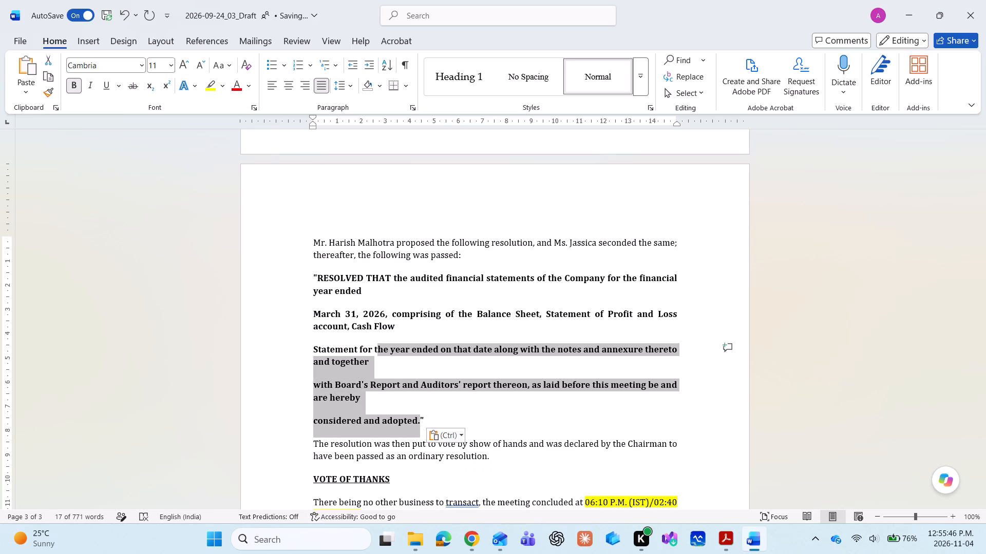
key("shift+Up")
key("shift+Up")
key("shift+Up")
key("shift+Up")
key("shift+Right")
key("shift+Right")
key("shift+Right")
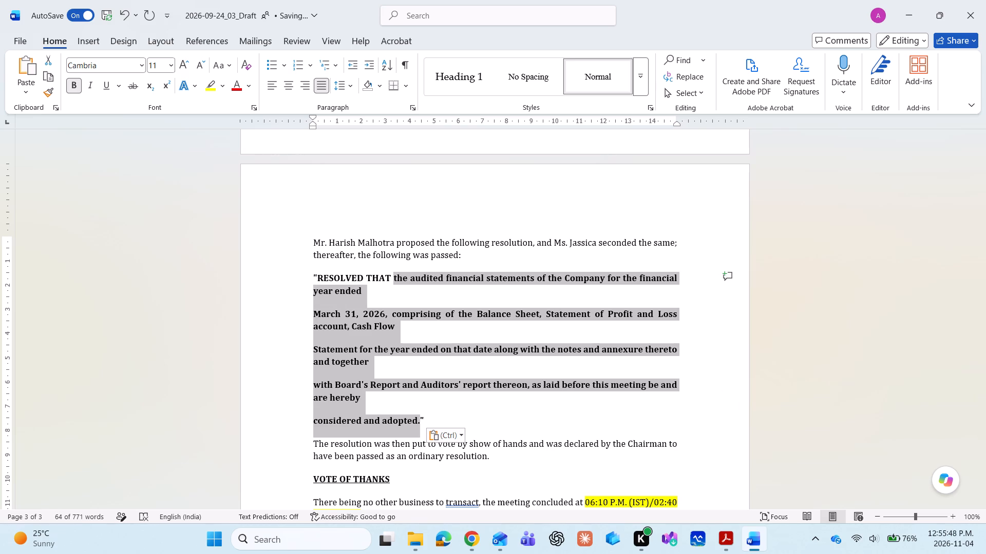
key("shift+Left")
key("ctrl+b")
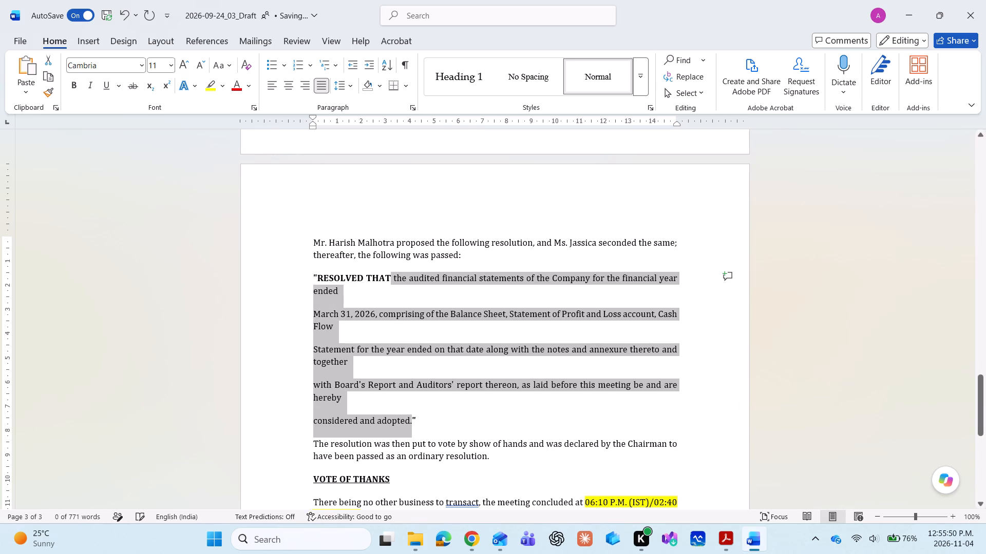
Join the split resolution lines from "Statement for the year ended" through "considered and adopted." into one paragraph, with spaces at the joins.
key("Down")
key("Up")
key("Up")
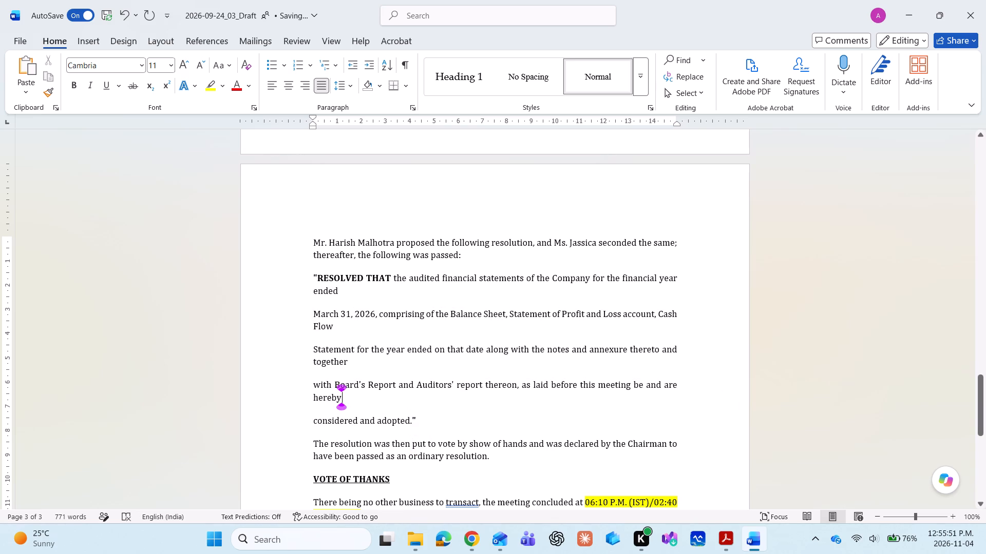
key("Delete")
key("space")
key("Up")
key("Up")
key("Right")
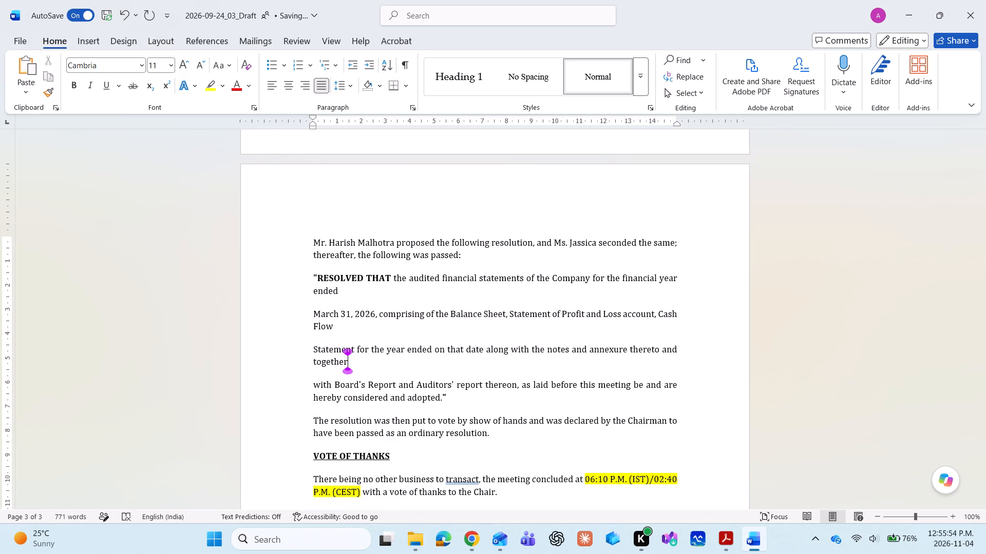
key("Delete")
key("space")
Join the remaining split lines at "Cash Flow" and "financial year ended" with spaces, making the financial statements resolution a single paragraph.
key("Up")
key("Up")
key("Up")
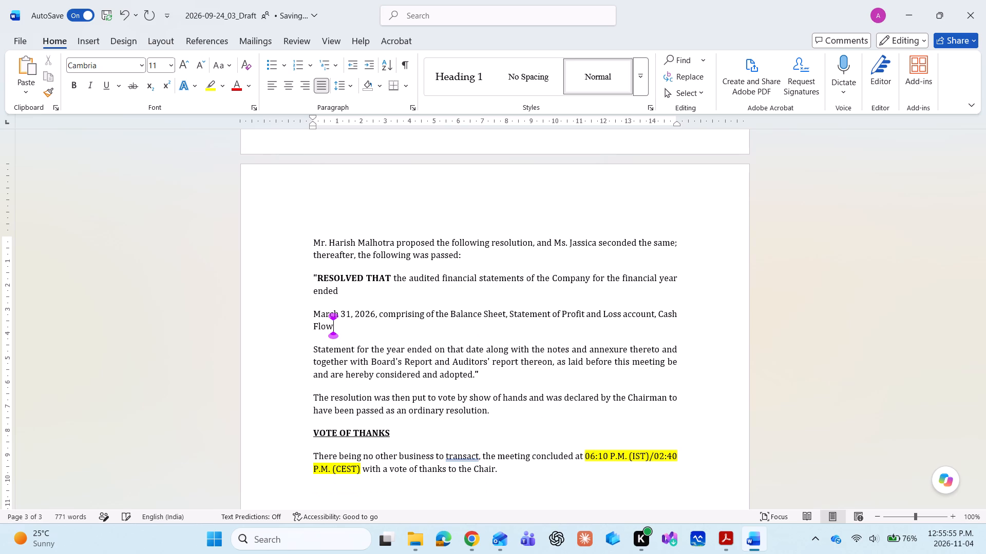
key("Delete")
key("space")
key("Up")
key("Up")
key("Up")
key("Right")
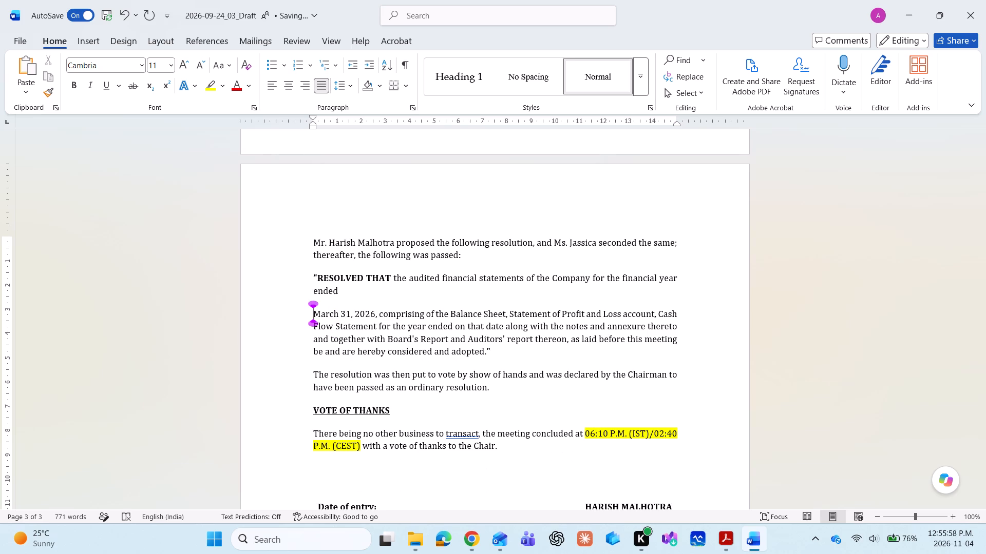
key("Down")
key("Up")
key("Left")
key("Delete")
key("space")
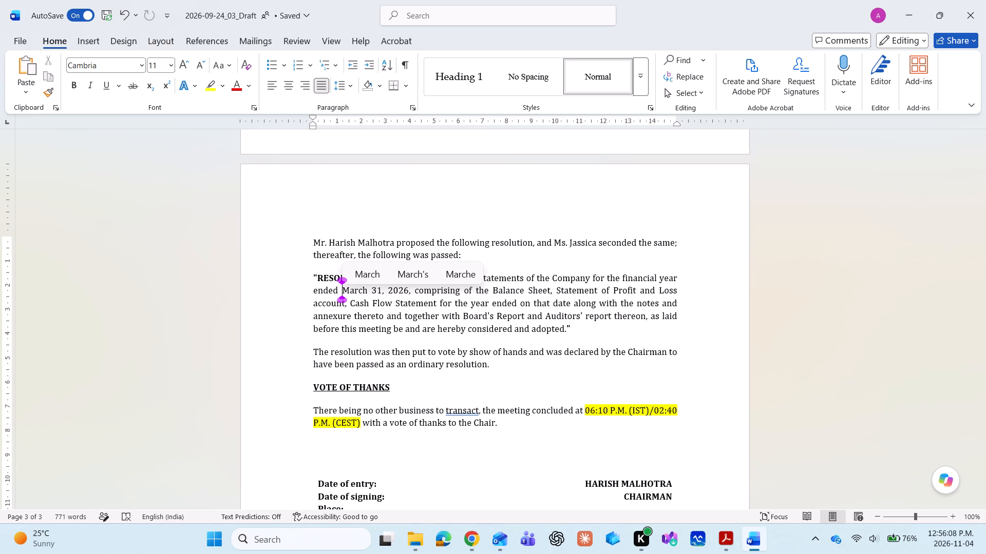
key("Down")
key("Down")
key("Down")
key("Down")
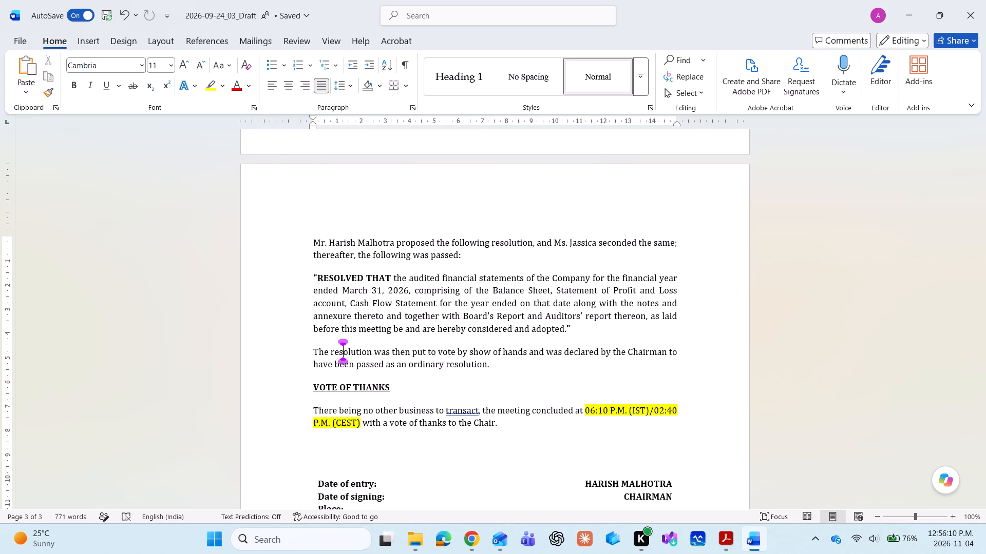
key("Down")
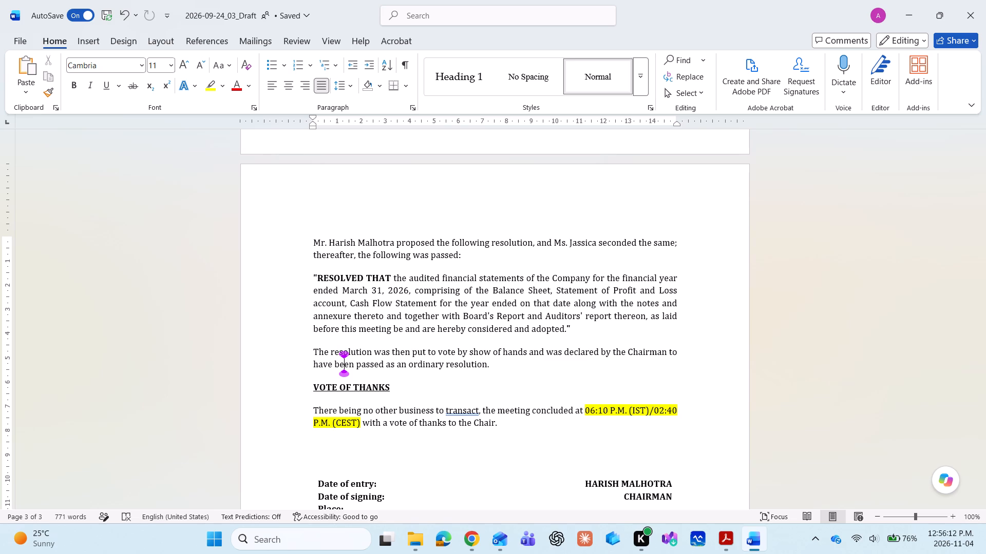
Examine the business items after ITEM NO. 1 in the signed notice PDF against the end of the Word minutes.
key("alt+Tab")
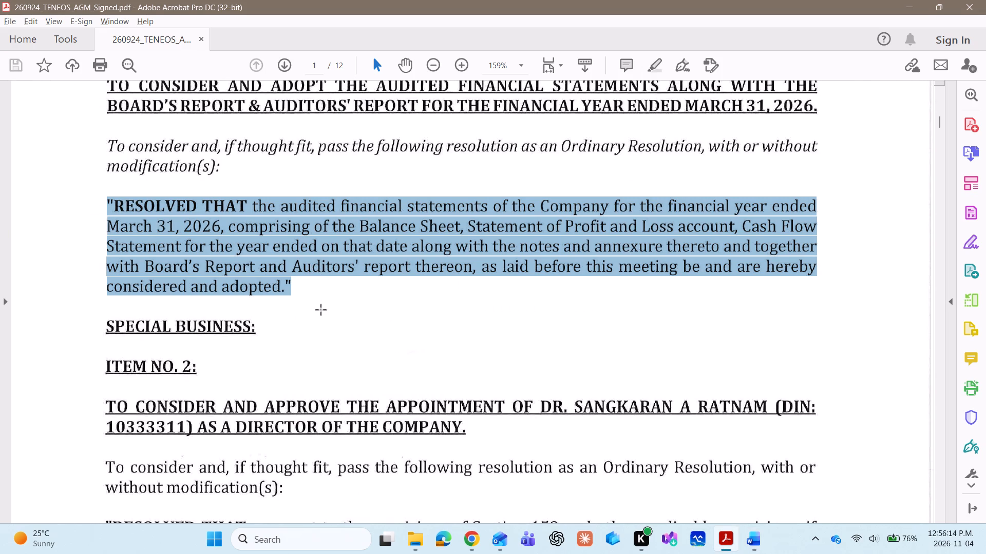
scroll(321, 310, "down", 3)
scroll(321, 310, "up", 16)
scroll(321, 310, "down", 9)
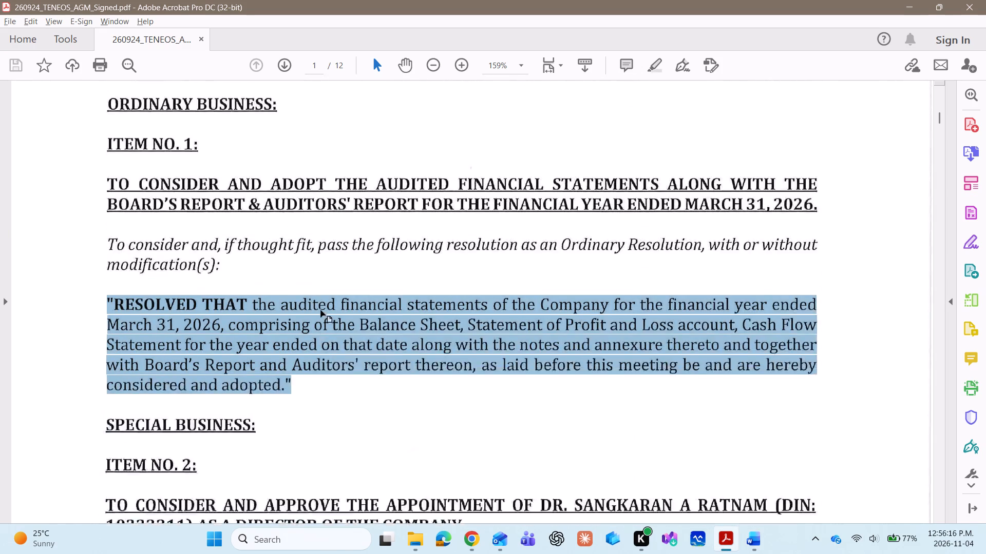
scroll(321, 310, "down", 7)
key("alt+Tab")
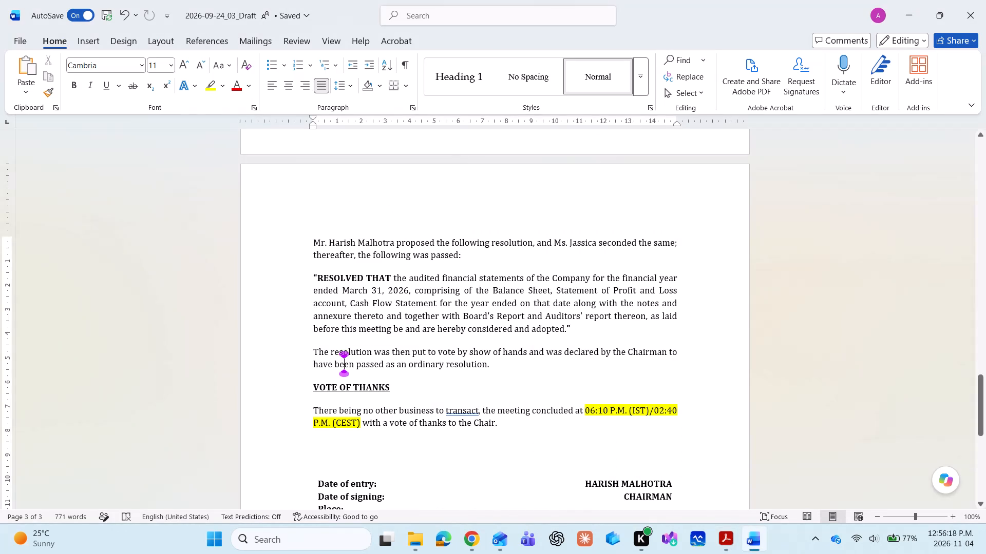
scroll(321, 310, "up", 4)
scroll(321, 310, "down", 6)
scroll(321, 310, "up", 2)
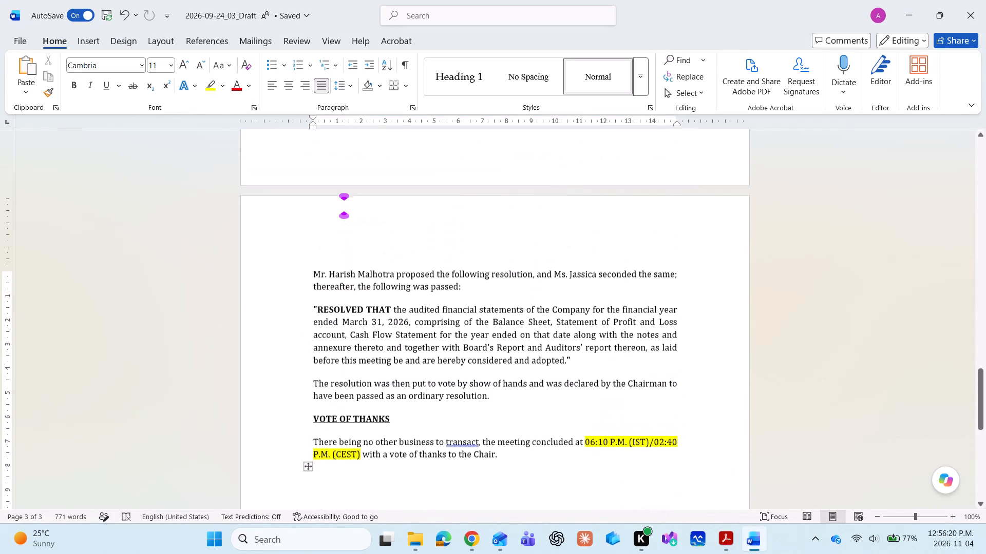
key("alt+Tab")
scroll(321, 310, "down", 1)
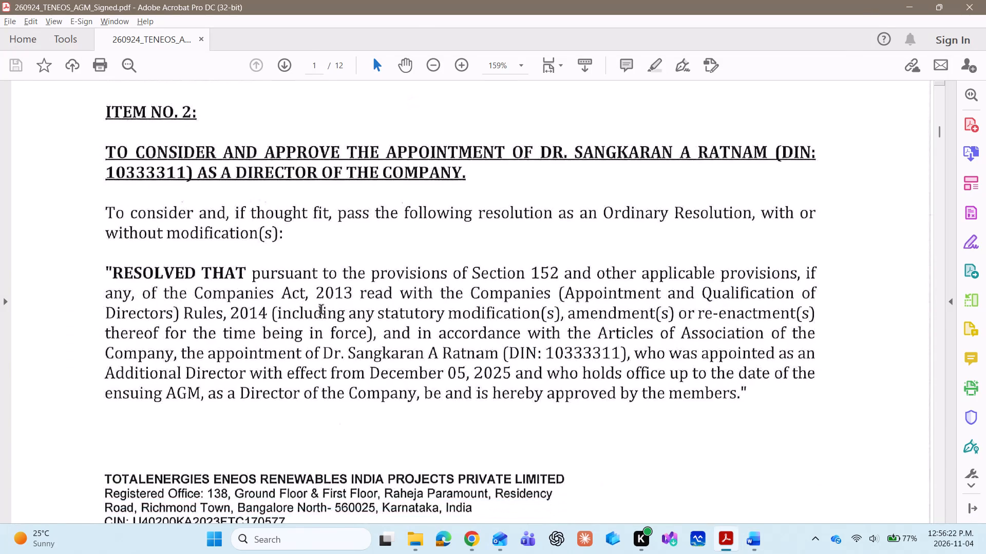
In the Word minutes, insert an empty paragraph directly above the VOTE OF THANKS heading.
key("alt+Tab")
key("Down")
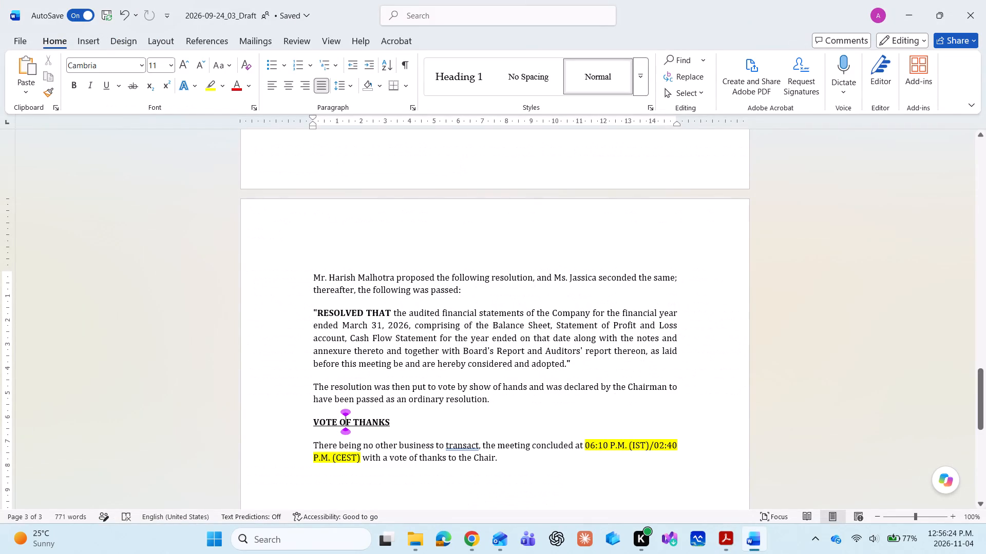
key("Left")
key("Left")
key("Left")
key("Left")
key("Left")
key("Left")
key("Left")
key("Return")
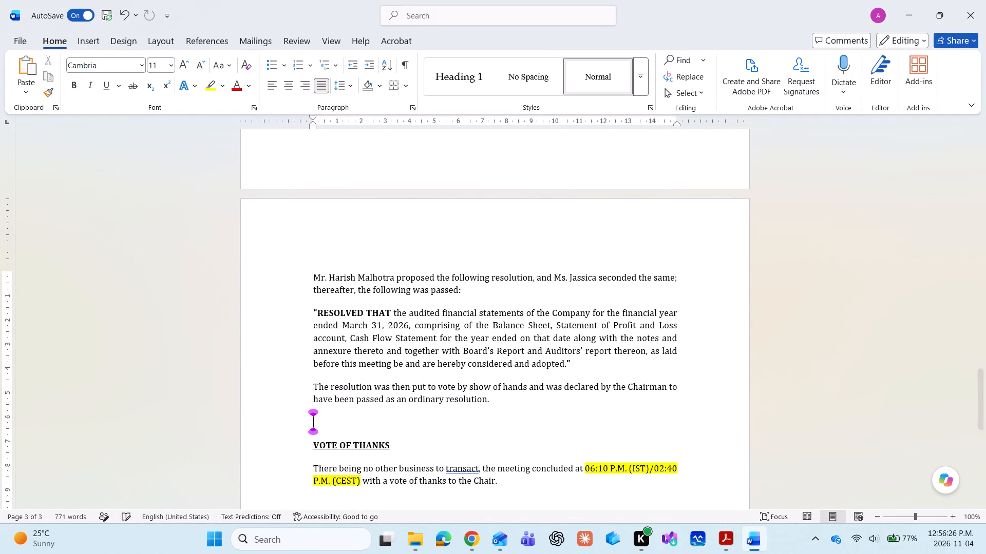
Switch to the signed notice PDF and copy the full ITEM NO. 2 title about the director's appointment.
key("alt+Tab")
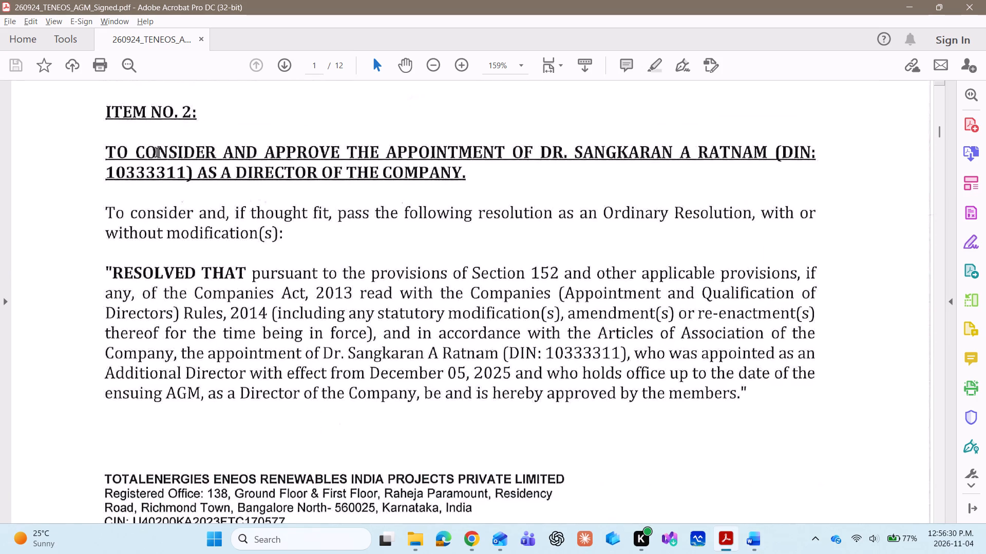
left_click_drag(107, 151, 475, 168)
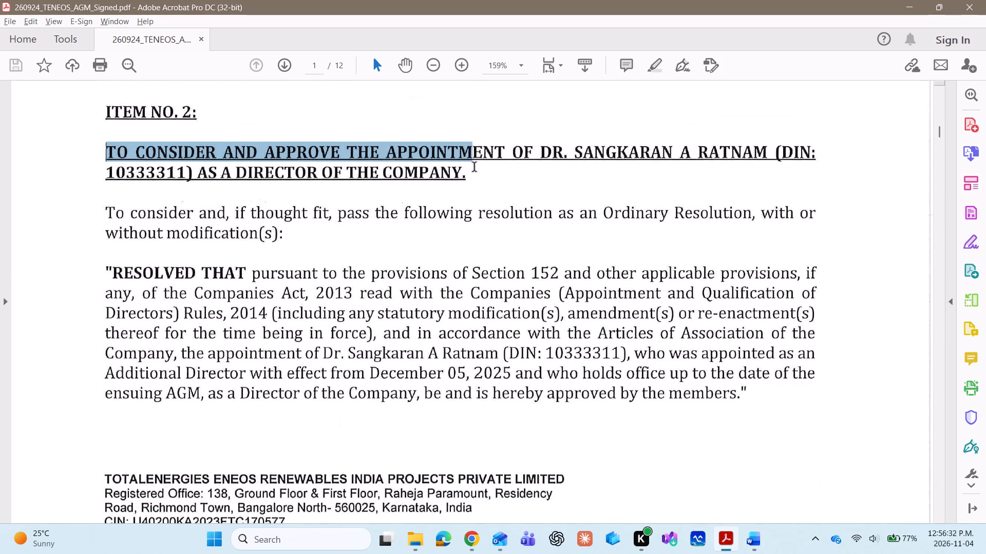
left_click_drag(475, 168, 477, 175)
key("ctrl+c")
In the Word minutes, duplicate the whole ITEM NO.1 section, heading through voting paragraph, directly above VOTE OF THANKS, leaving no blank line.
key("alt+Tab")
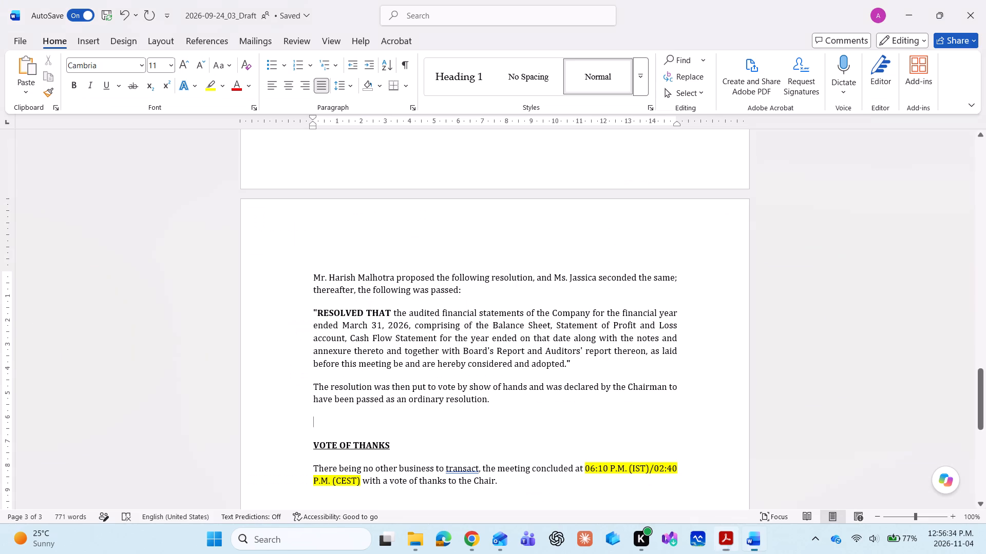
scroll(411, 230, "up", 3)
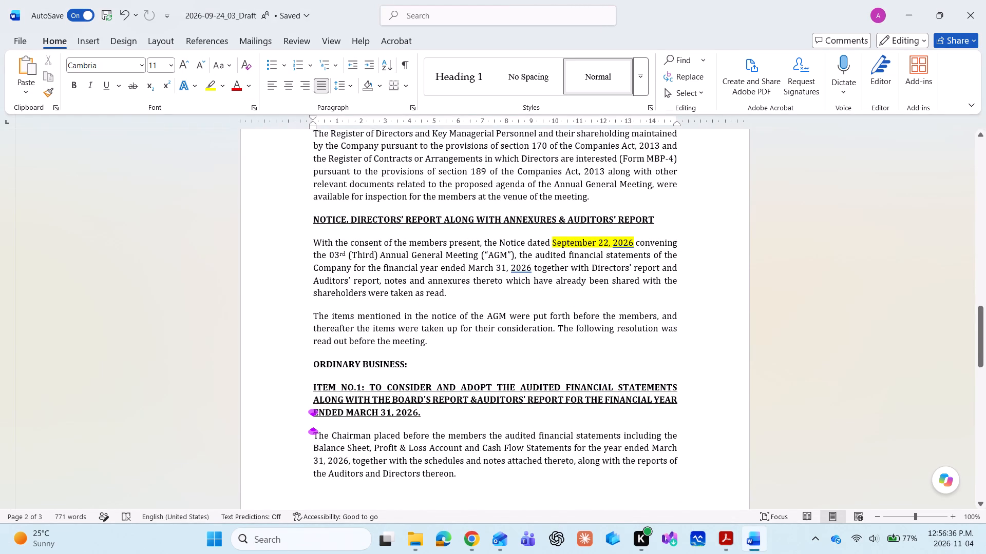
left_click(310, 386)
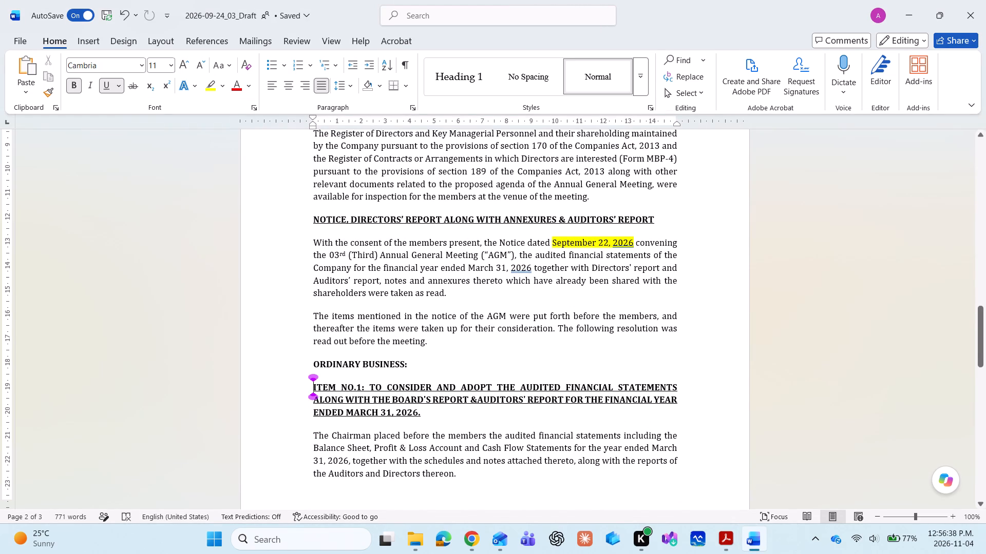
key("shift+Down")
key("shift+Down")
key("shift+Down")
key("shift+Down")
key("shift+Down")
key("shift+Down")
key("shift+Down")
key("shift+Down")
key("shift+Down")
key("shift+Down")
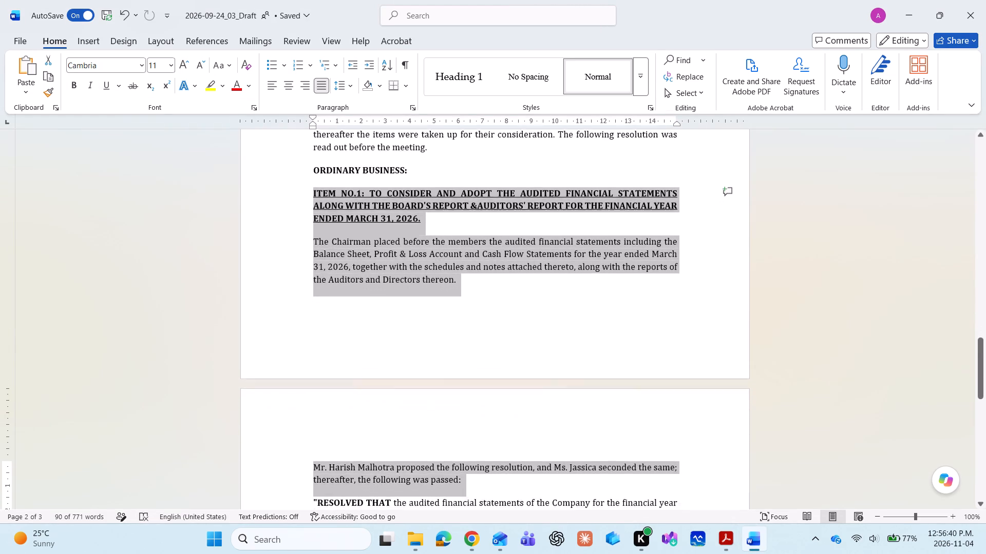
key("shift+Down")
key("shift+Down")
key("shift+Down")
key("shift+Down")
key("shift+Down")
key("shift+Down")
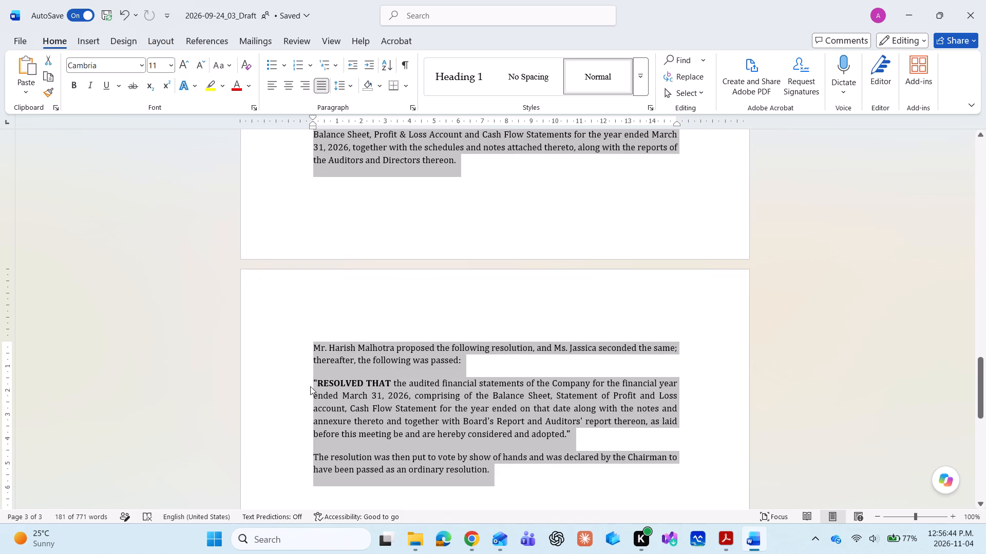
key("ctrl+c")
key("Down")
key("Up")
key("ctrl+v")
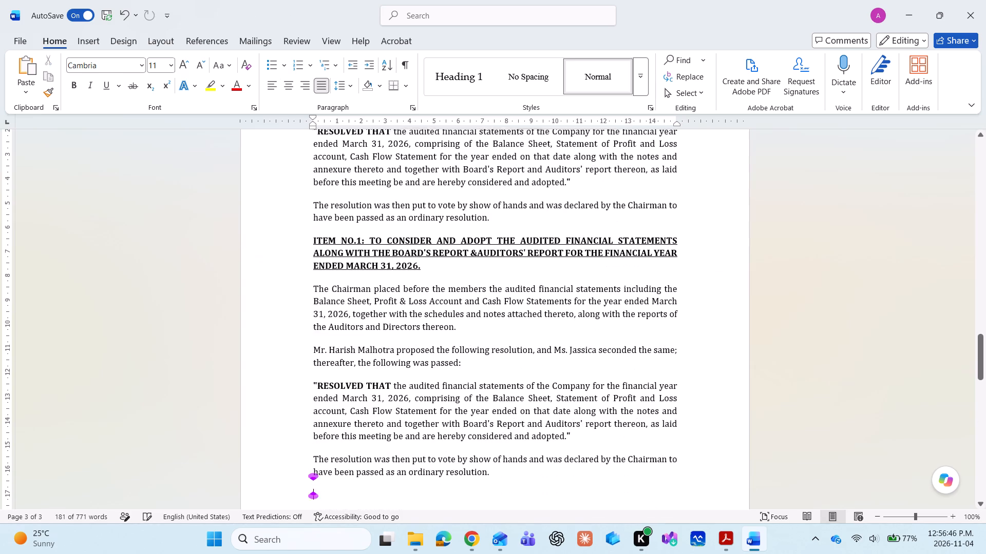
key("Delete")
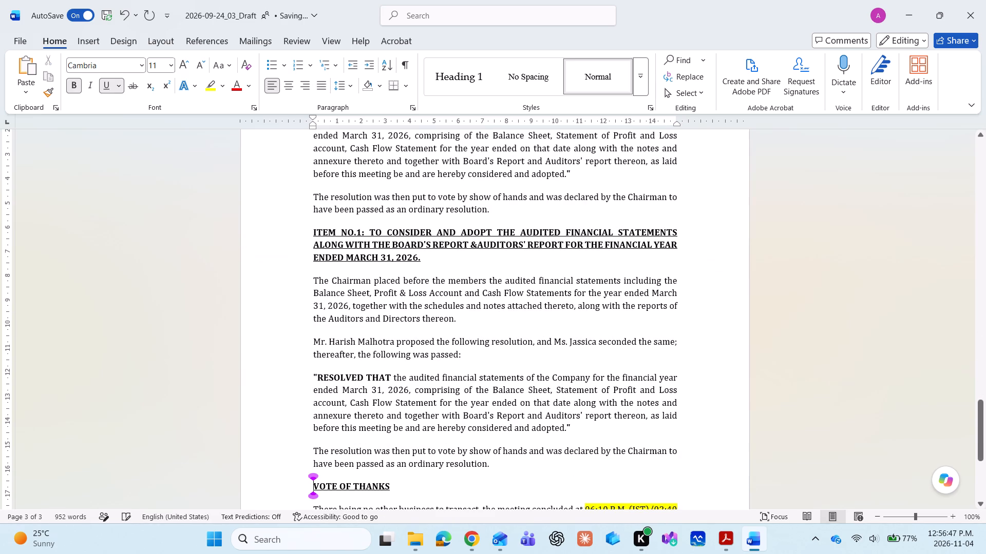
Copy the ITEM NO. 2 director appointment title from the signed notice PDF again.
key("Up")
key("Up")
key("Up")
key("Up")
key("Up")
key("Up")
key("alt+Tab")
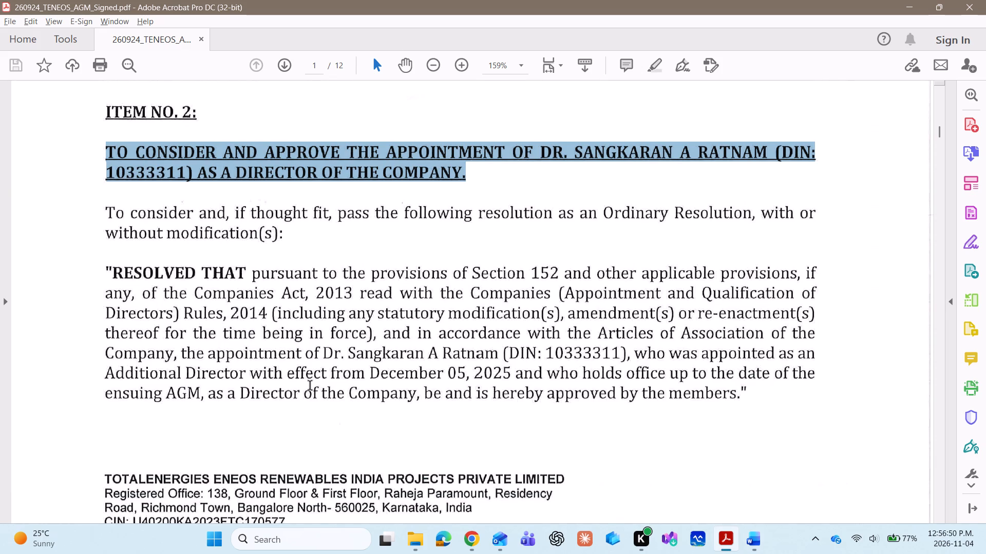
key("ctrl+c")
In the Word minutes, change the duplicated section's heading number to "ITEM NO.2".
key("alt+Tab")
key("Up")
key("Up")
key("Up")
key("Up")
key("Up")
key("Up")
key("Up")
key("Up")
key("Up")
key("Up")
key("Up")
key("Up")
key("Up")
key("Up")
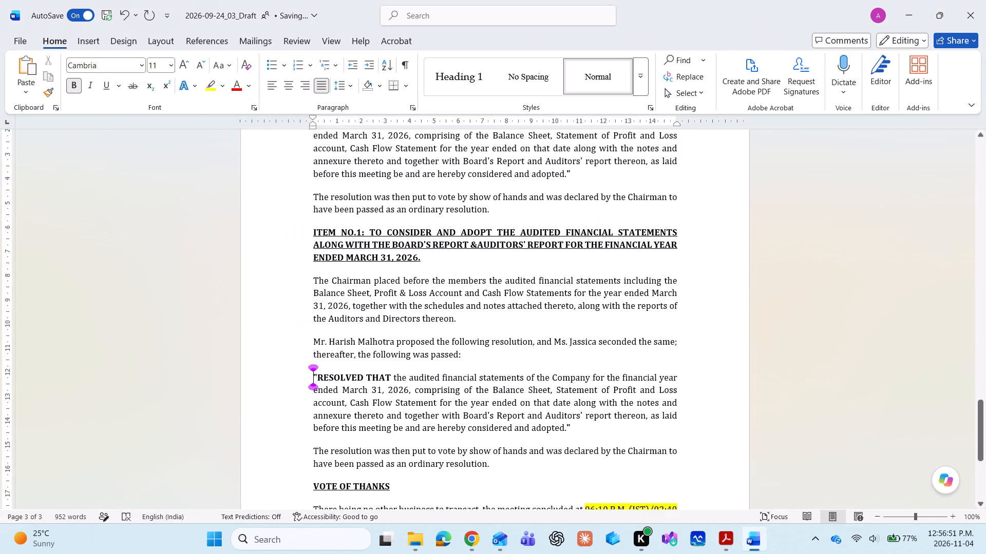
key("Down")
key("Down")
key("Down")
key("Down")
key("Right")
key("Right")
key("Right")
key("Right")
key("Right")
key("Right")
key("Right")
key("Right")
key("Right")
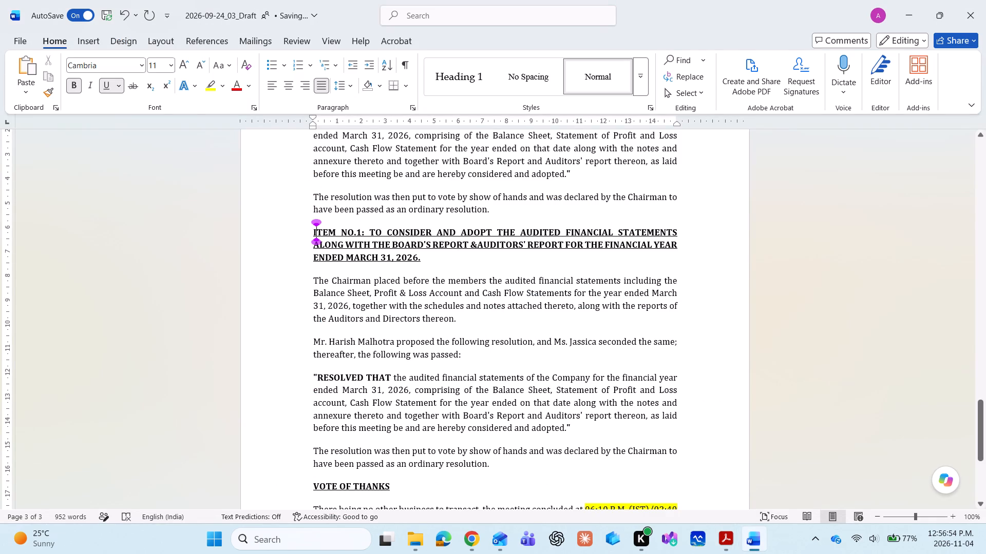
key("BackSpace")
key("Down")
key("Right")
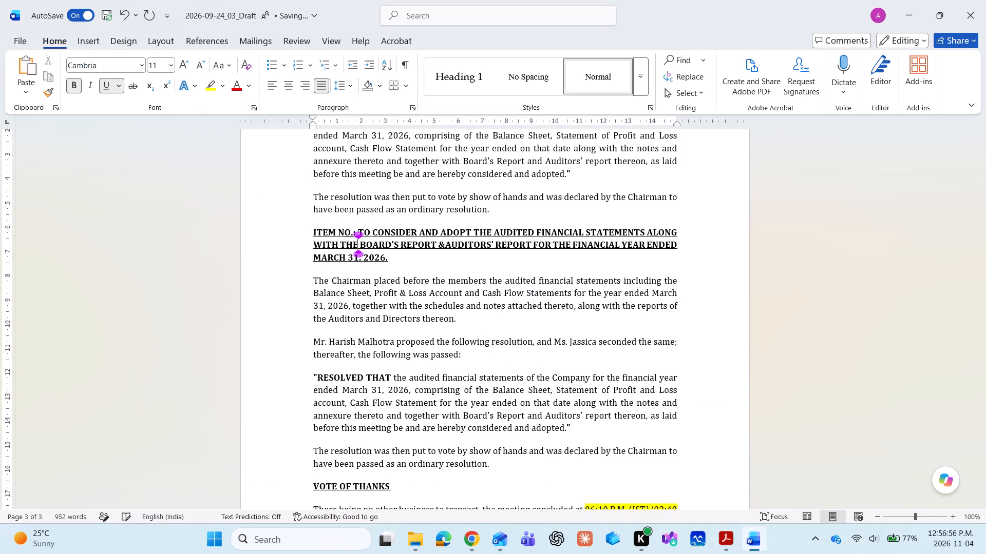
key("Left")
key("Up")
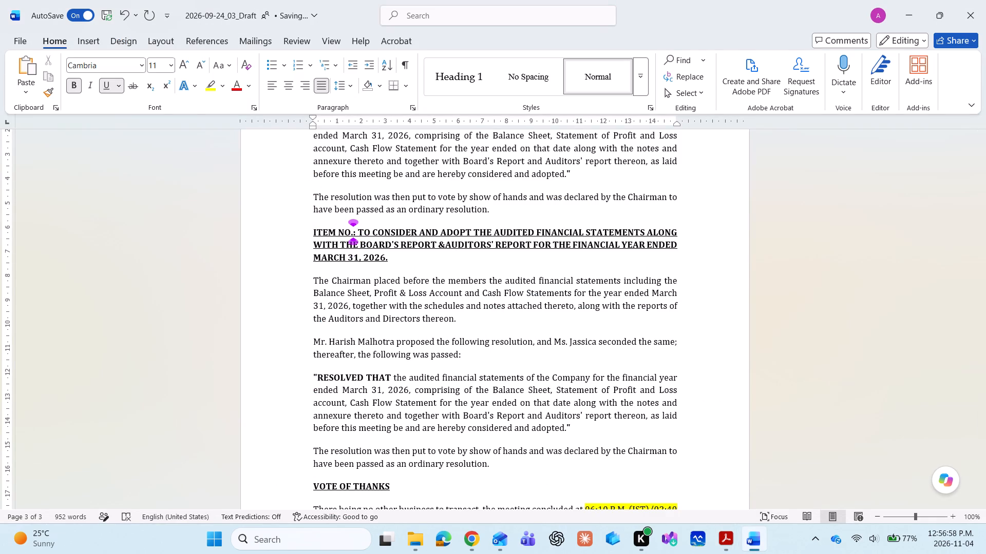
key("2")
Replace the title after "ITEM NO.2:" with the copied director appointment title, pasted as text only.
key("Right")
key("Right")
key("Right")
key("Left")
key("shift+Down")
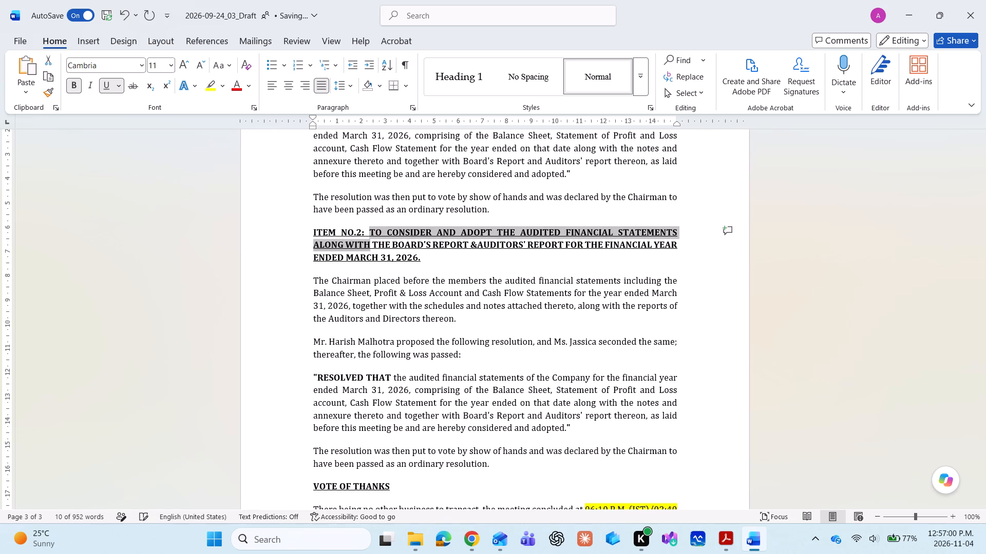
key("shift+Down")
key("shift+Down")
key("shift+Left")
key("shift+Left")
key("shift+Left")
key("shift+Left")
key("shift+Left")
key("shift+Left")
key("shift+Left")
key("shift+Left")
key("shift+Left")
key("shift+Left")
key("shift+Left")
key("shift+Left")
key("shift+Left")
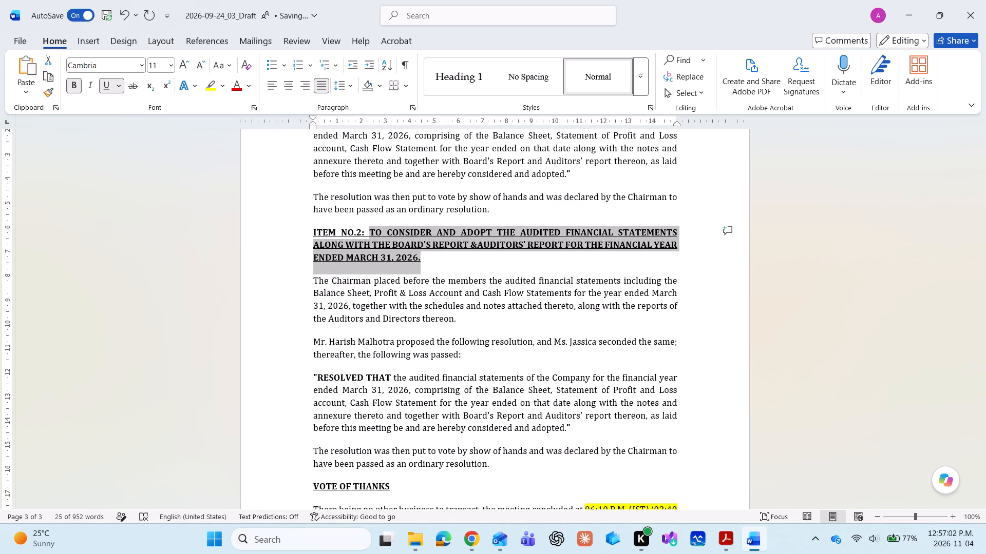
key("ctrl+v")
key("Right")
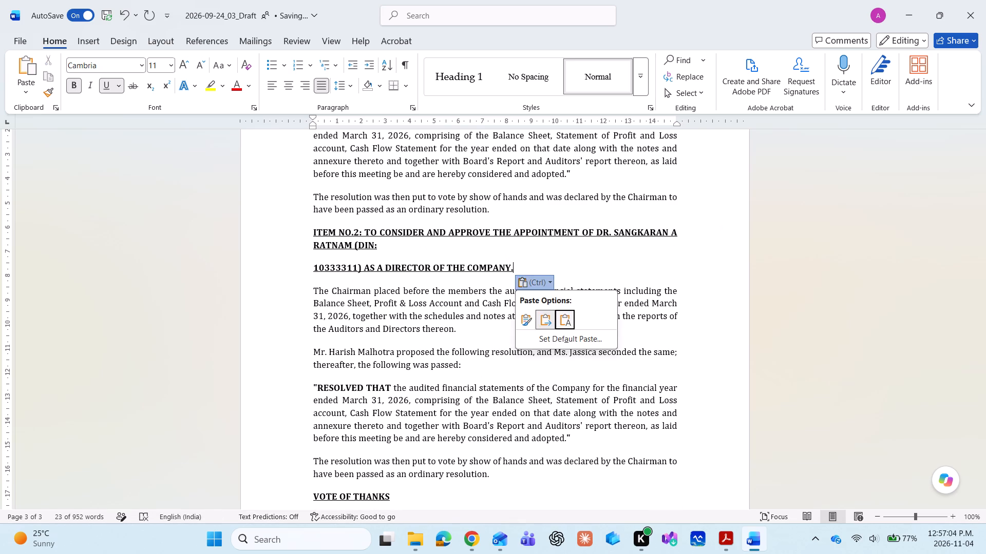
key("Return")
Join the split ITEM NO.2 heading after "(DIN:" with a space, making it a single paragraph.
key("Up")
key("Delete")
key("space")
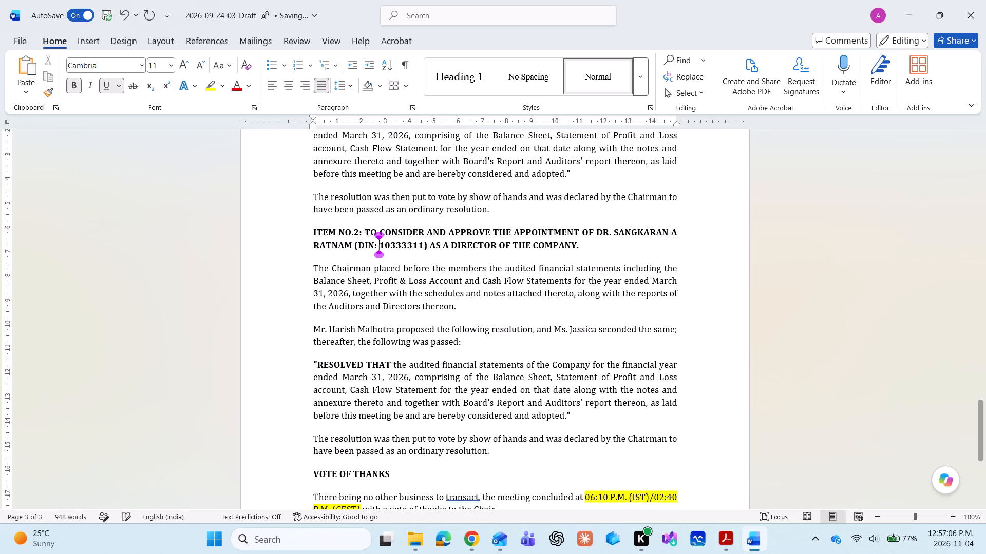
Copy the complete ITEM NO. 2 "RESOLVED THAT" resolution under Section 152 from the signed notice PDF.
key("Down")
key("Down")
key("Left")
key("Left")
key("Left")
key("Left")
key("Left")
key("Left")
key("Left")
key("Left")
key("Left")
key("Left")
key("Left")
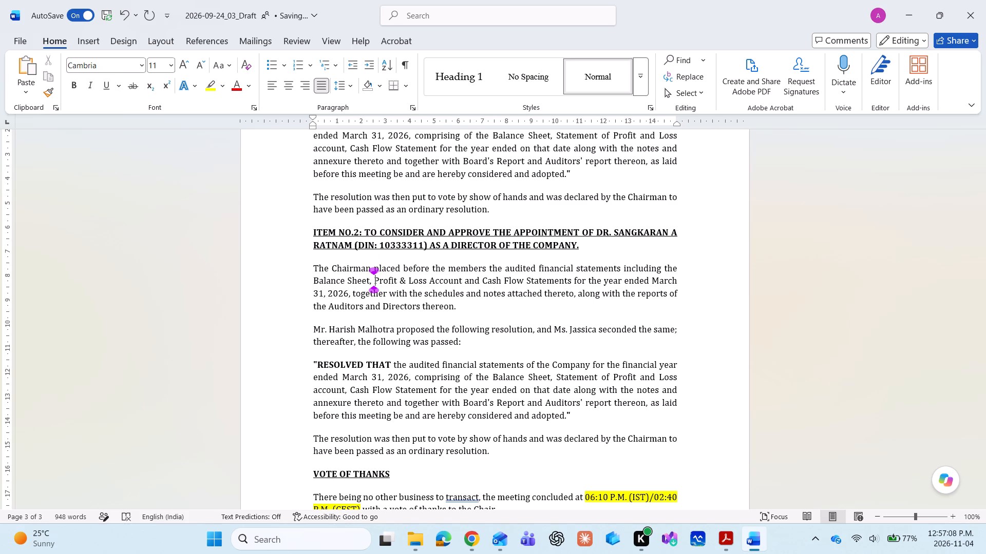
key("Left")
key("Left")
key("Left")
key("Left")
key("Left")
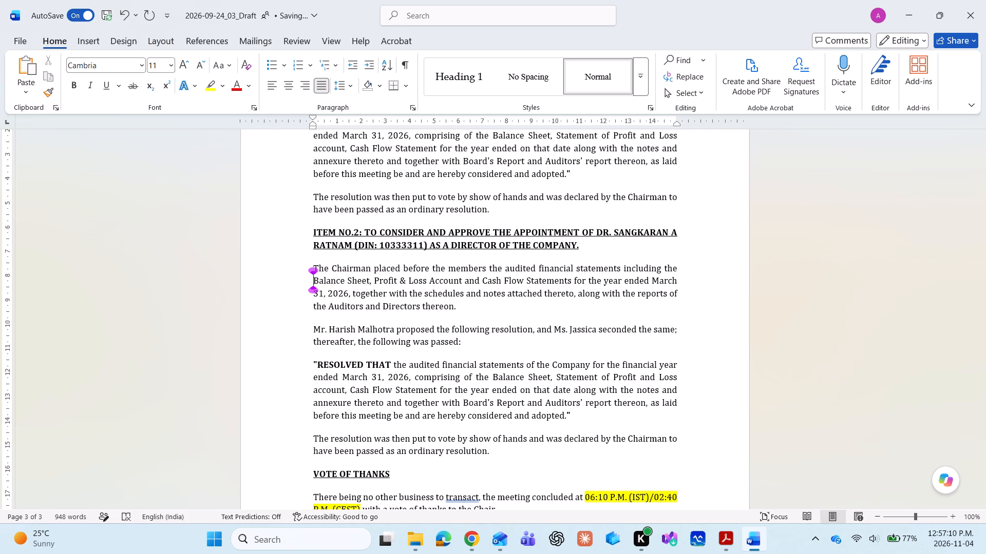
key("Up")
key("Down")
key("Down")
key("Down")
key("Down")
key("Down")
key("Down")
key("alt+Tab")
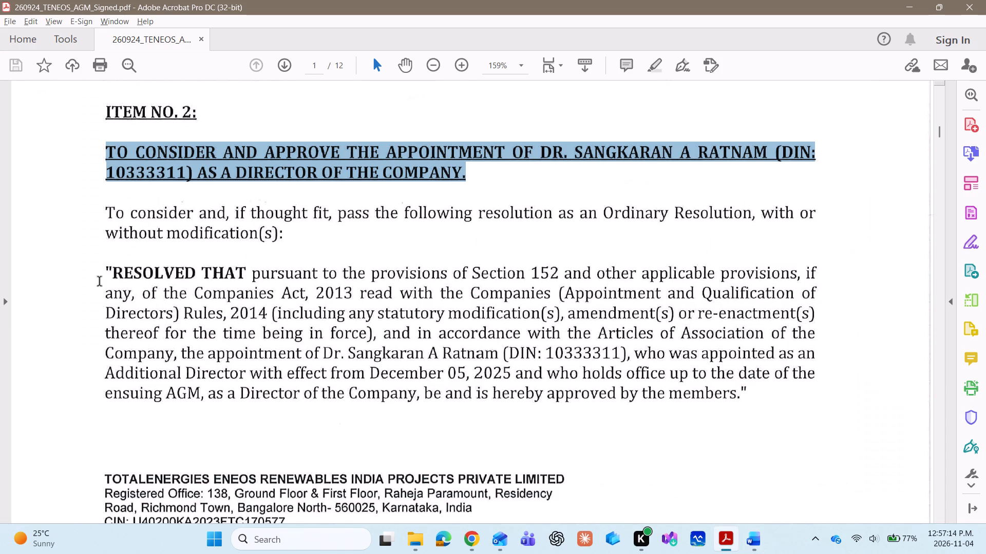
left_click_drag(103, 274, 711, 399)
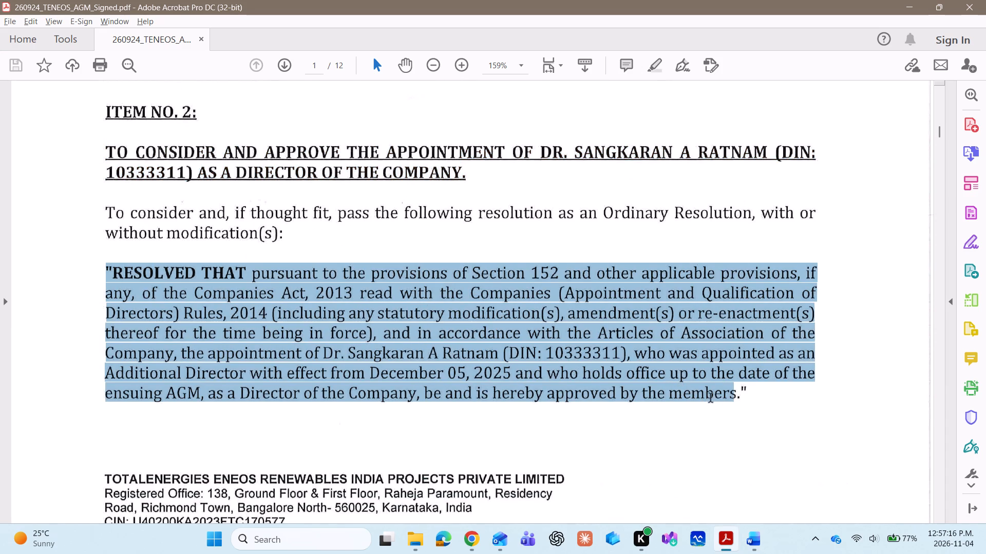
left_click_drag(711, 399, 765, 409)
key("ctrl+c")
In the Word minutes, replace the ITEM NO.2 section's "RESOLVED THAT" paragraph with the copied resolution, pasted as text only.
key("alt+Tab")
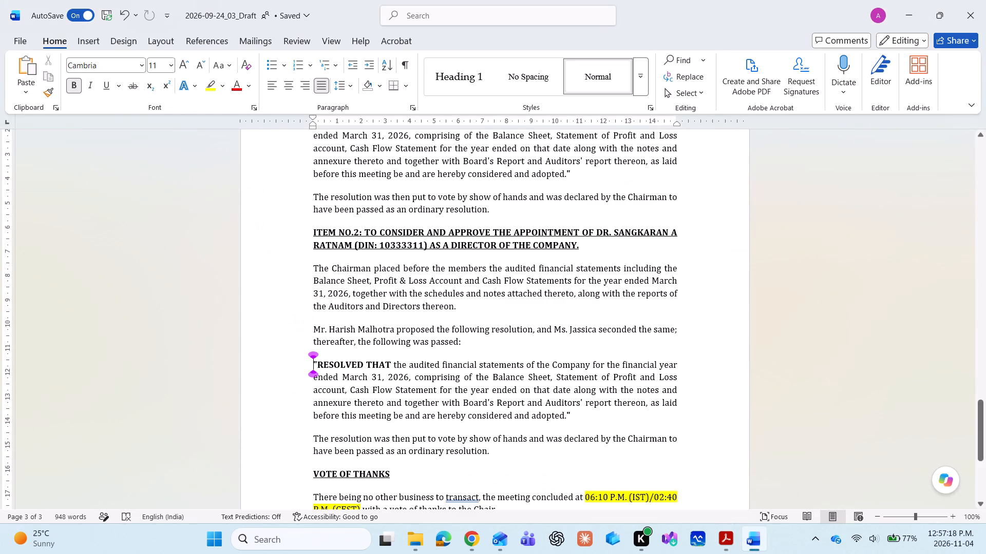
key("shift+Down")
key("shift+Down")
key("shift+Down")
key("shift+Down")
key("shift+Down")
key("shift+Left")
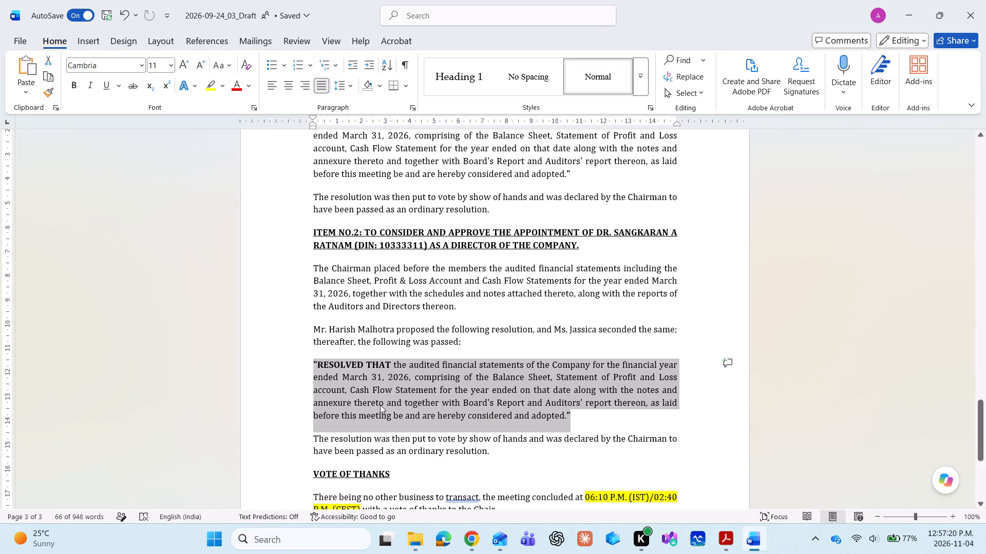
key("ctrl+v")
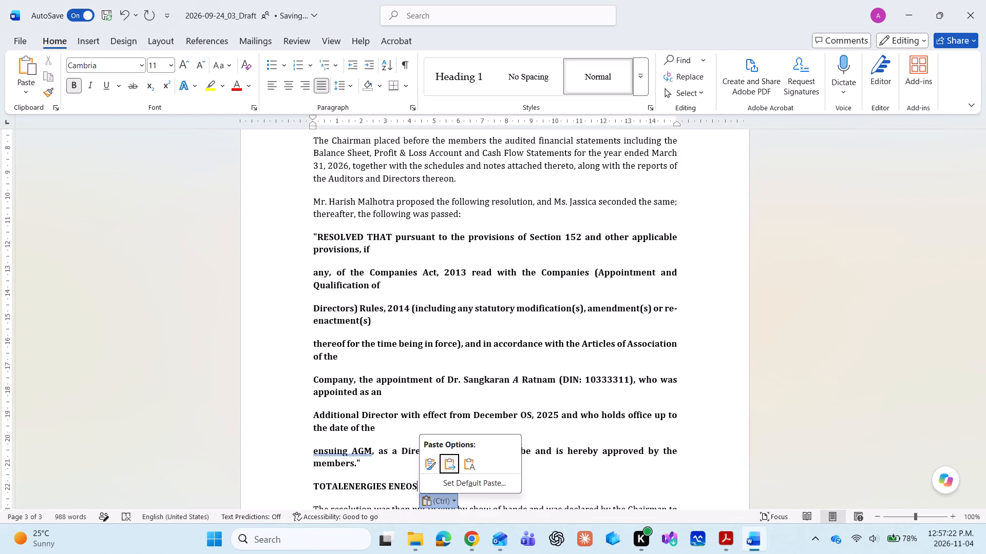
key("Right")
key("Return")
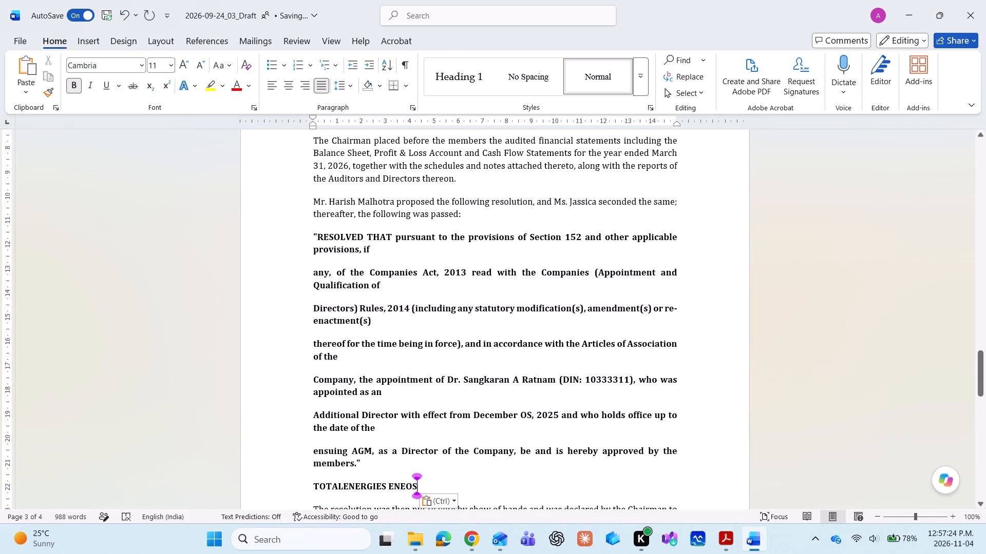
Delete the stray "TOTALENERGIES ENEOS" text and its empty line below the pasted ITEM NO.2 resolution.
key("alt+Tab")
key("alt+Tab")
key("BackSpace")
key("BackSpace")
key("BackSpace")
key("BackSpace")
key("BackSpace")
key("BackSpace")
key("BackSpace")
key("BackSpace")
key("BackSpace")
key("BackSpace")
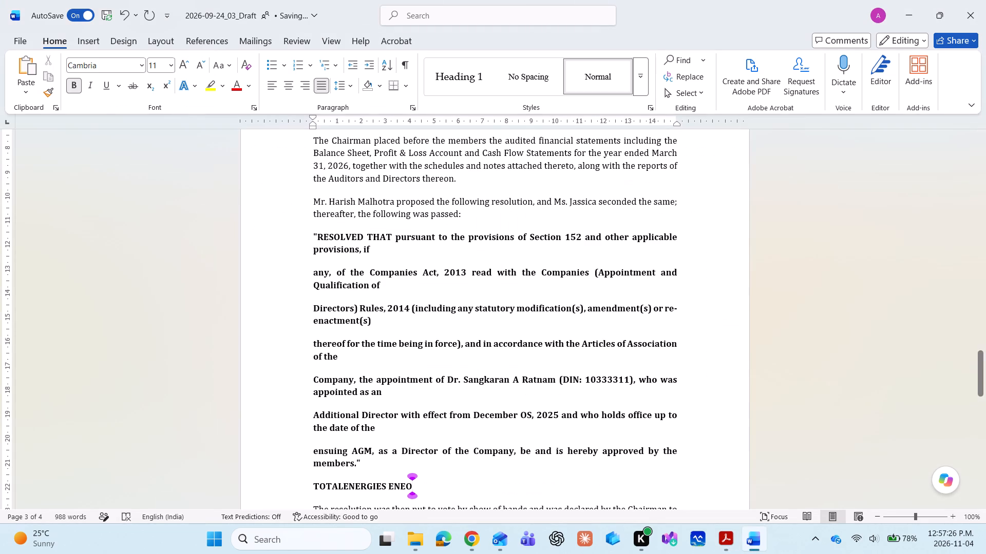
key("BackSpace")
key("BackSpace")
key("BackSpace")
key("BackSpace")
key("BackSpace")
key("BackSpace")
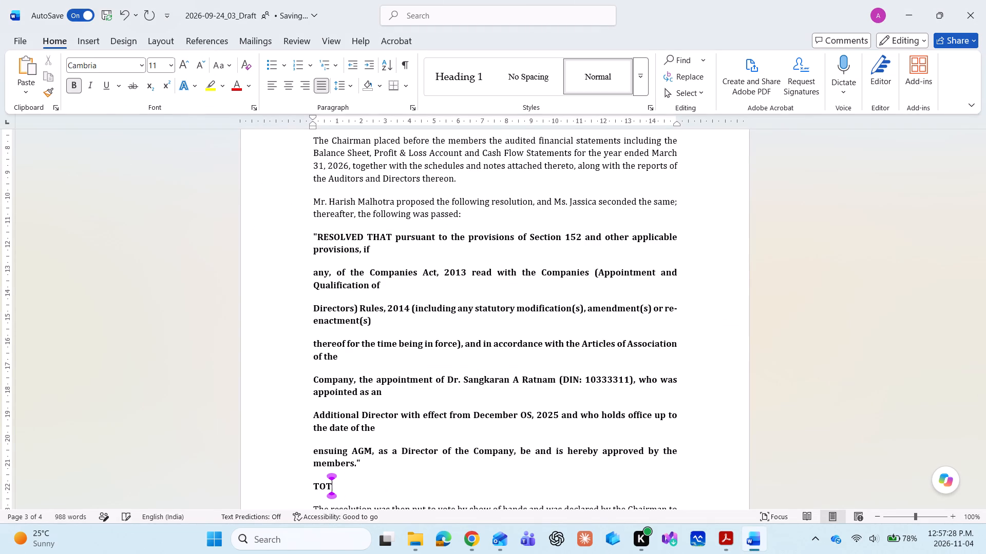
key("BackSpace")
key("BackSpace")
key("BackSpace")
key("BackSpace")
Remove bold from the ITEM NO.2 resolution text after "RESOLVED THAT", through the closing "members.".
key("Left")
key("shift+Up")
key("shift+Left")
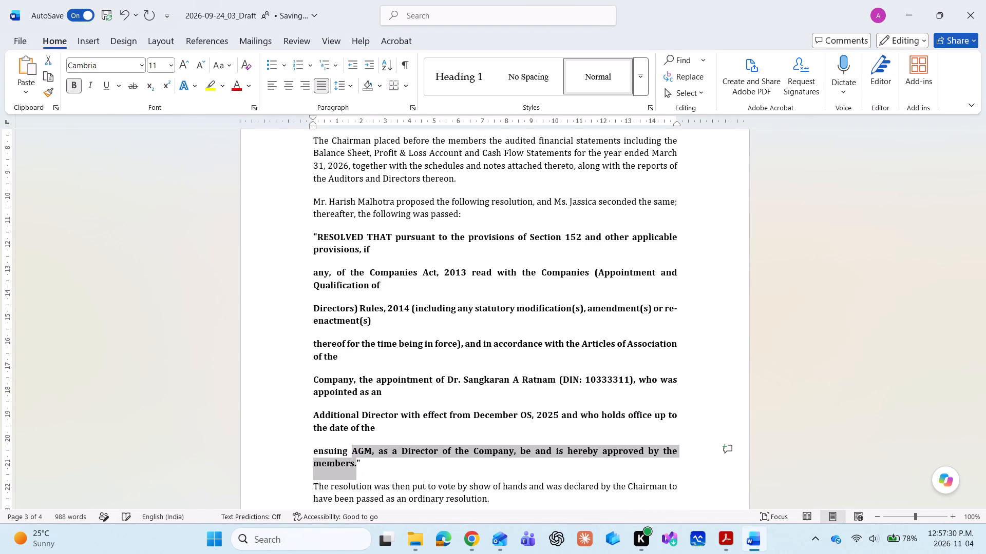
key("shift+Up")
key("shift+Up")
key("shift+Up")
key("shift+Up")
key("shift+Up")
key("shift+Up")
key("shift+Up")
key("shift+Up")
key("shift+Up")
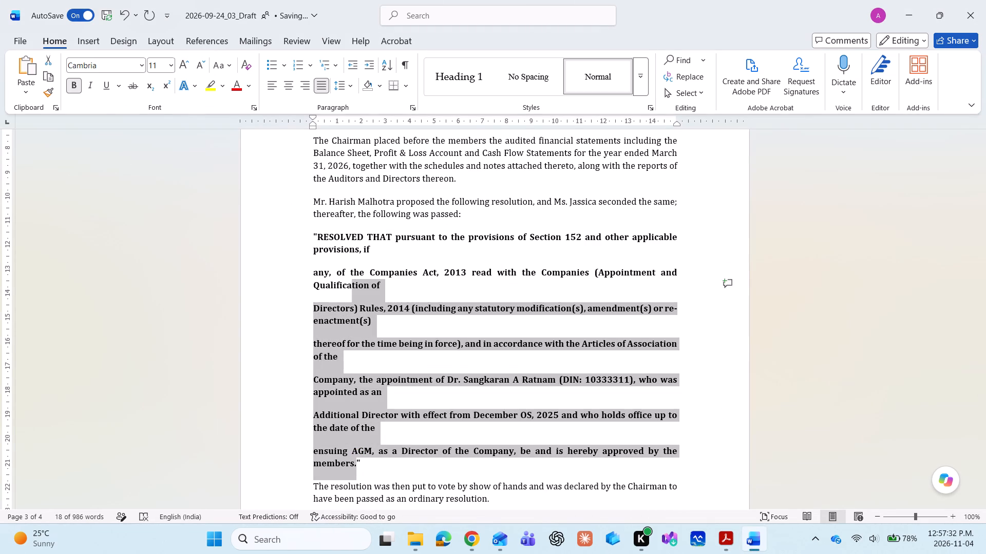
key("shift+Up")
key("shift+Up")
key("shift+Up")
key("shift+Right")
key("shift+Right")
key("shift+Right")
key("shift+Right")
key("shift+Right")
key("shift+Right")
key("shift+Right")
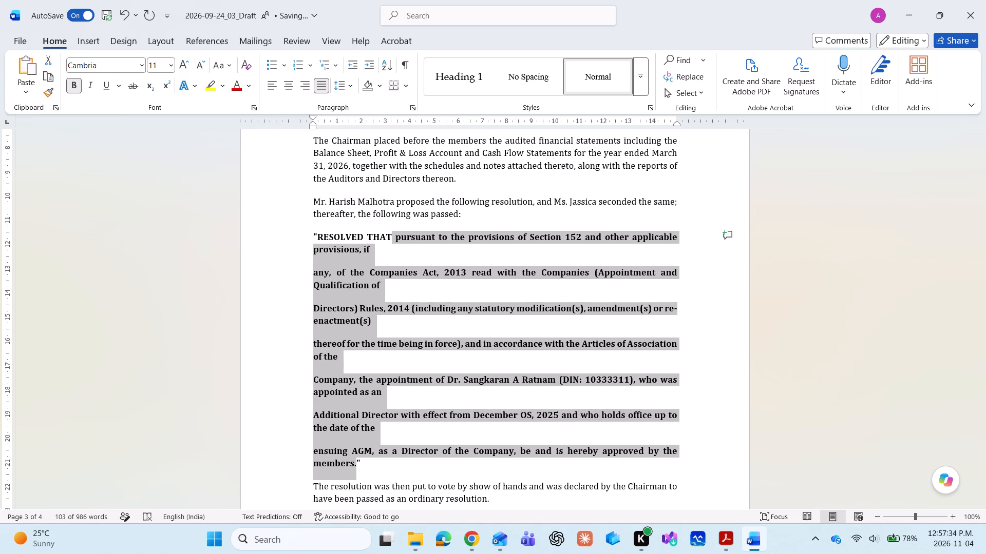
key("ctrl+b")
Join the split lines of the ITEM NO.2 resolution with spaces, working upward from the break before "ensuing AGM".
key("Down")
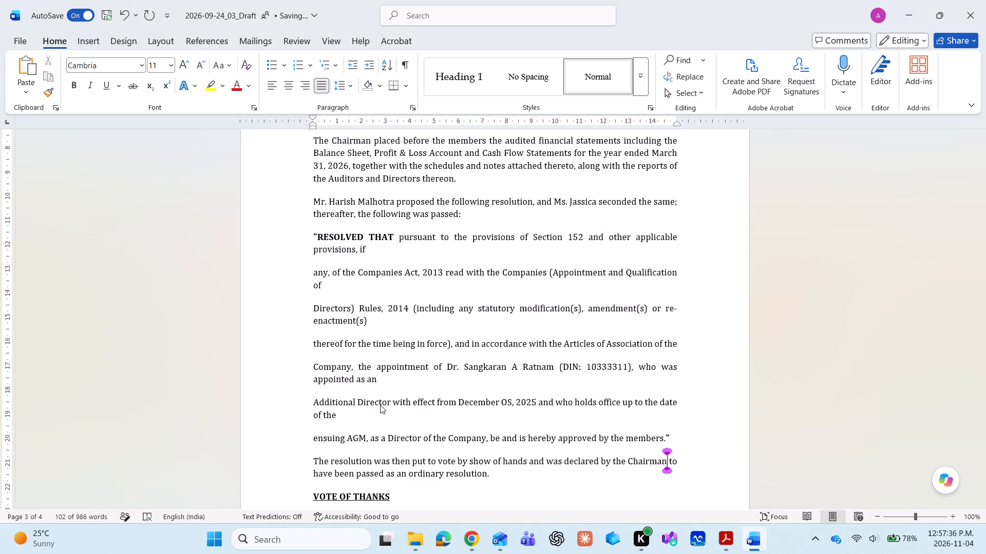
key("Up")
key("Up")
key("Delete")
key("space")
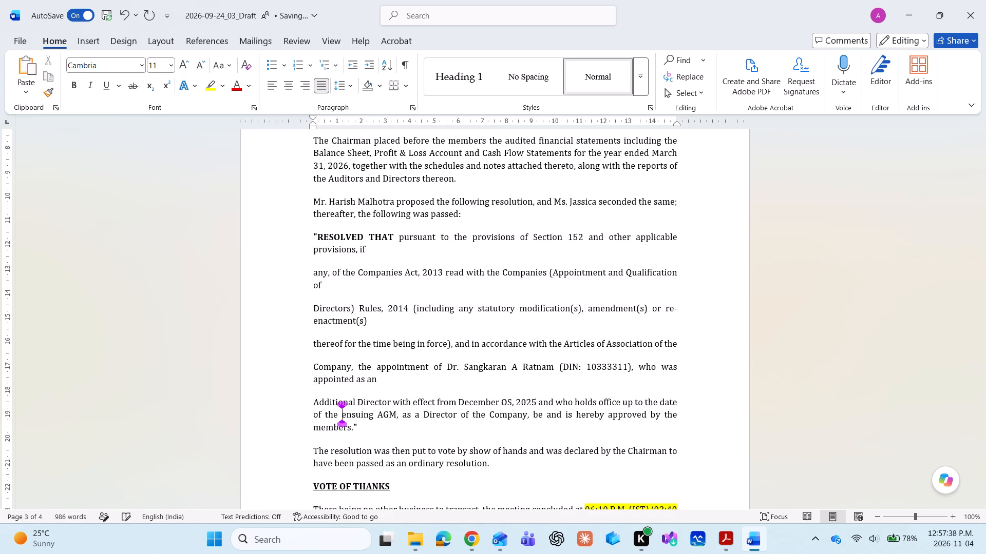
key("Up")
key("Up")
key("Up")
key("Right")
key("Right")
key("Right")
key("Right")
key("Right")
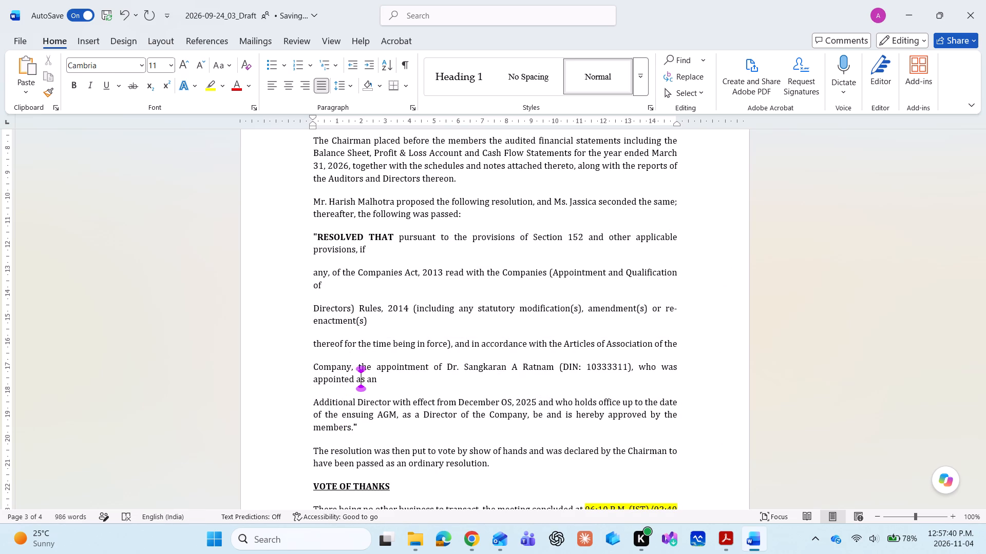
In the director appointment resolution, join "appointed as an" with "Additional Director" and "Articles of Association of the" with "Company," using single spaces.
key("Right")
key("Right")
key("Right")
key("Right")
key("Delete")
key("space")
key("Up")
key("Up")
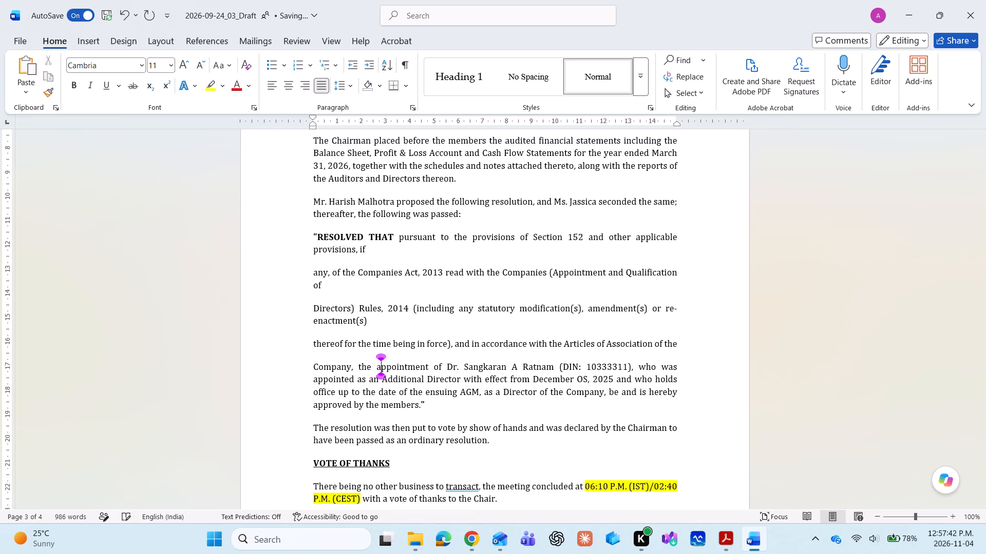
key("Left")
key("Left")
key("Left")
key("Left")
key("Left")
key("Left")
key("Left")
key("Left")
key("Left")
key("Left")
key("Left")
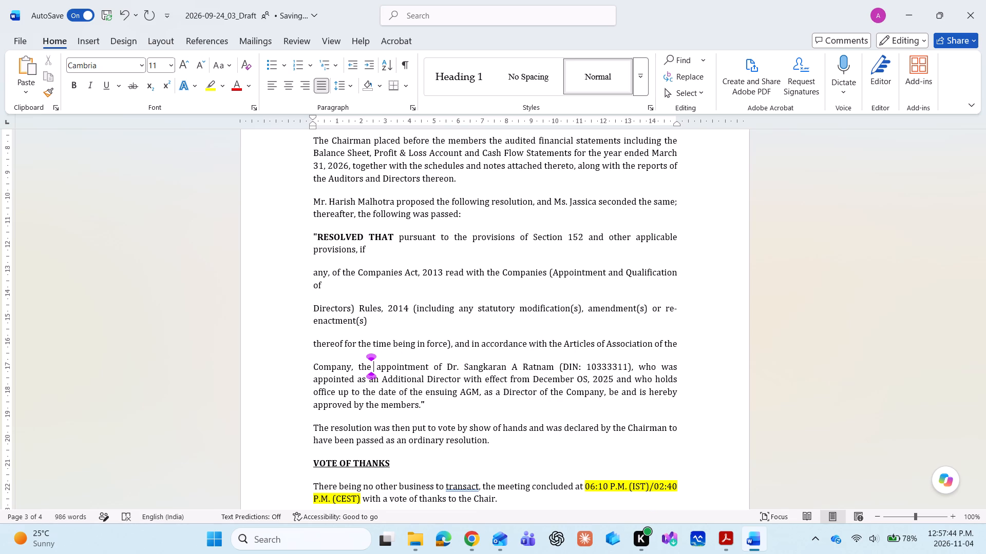
key("Left")
key("Left")
key("Left")
key("BackSpace")
key("space")
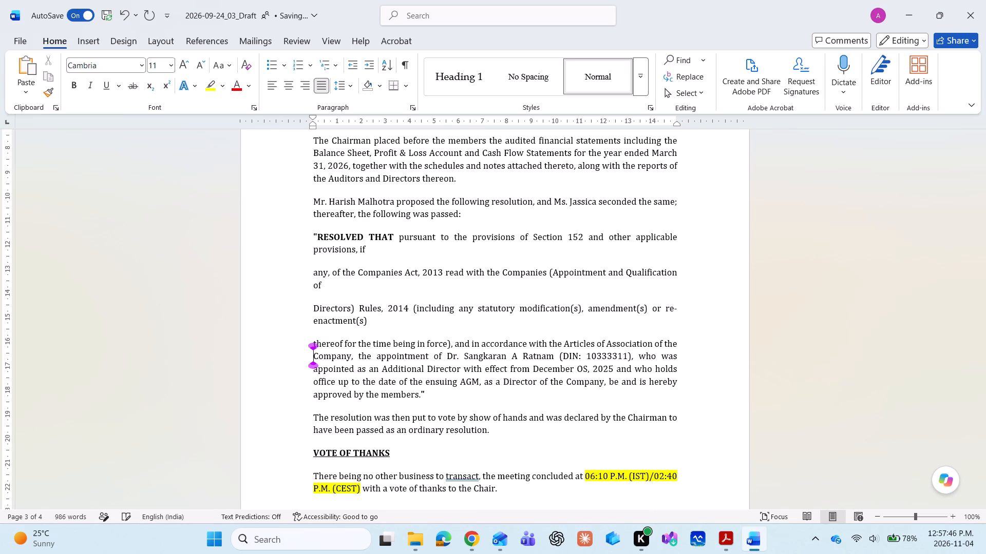
Join the remaining split lines after "re-enactment(s)", "Qualification of" and "provisions, if" with spaces, making the appointment resolution a single paragraph.
key("Up")
key("Left")
key("Delete")
key("space")
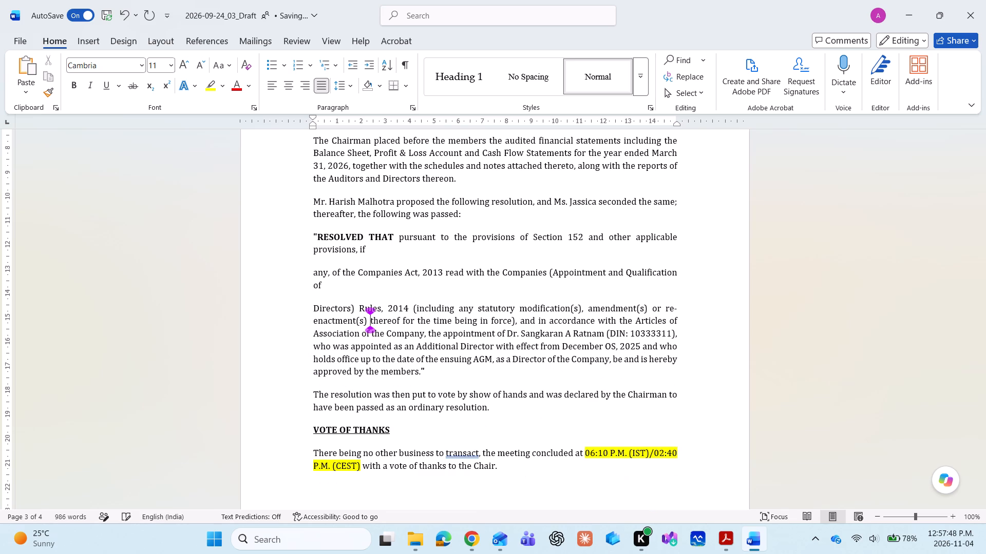
key("Up")
key("Up")
key("Up")
key("Delete")
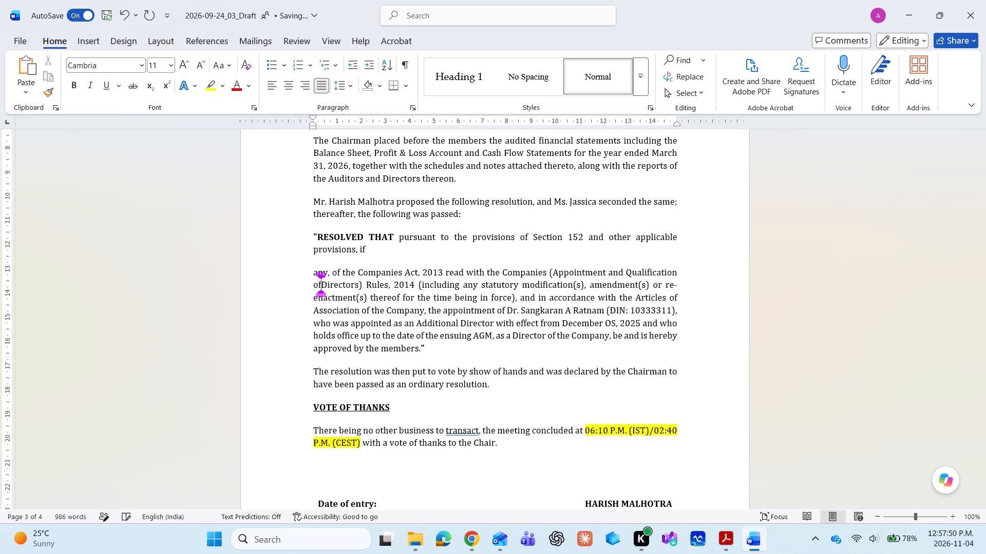
key("space")
key("Up")
key("Up")
key("Up")
key("Right")
key("Right")
key("Right")
key("Right")
key("Right")
key("Right")
key("Right")
key("Right")
key("Right")
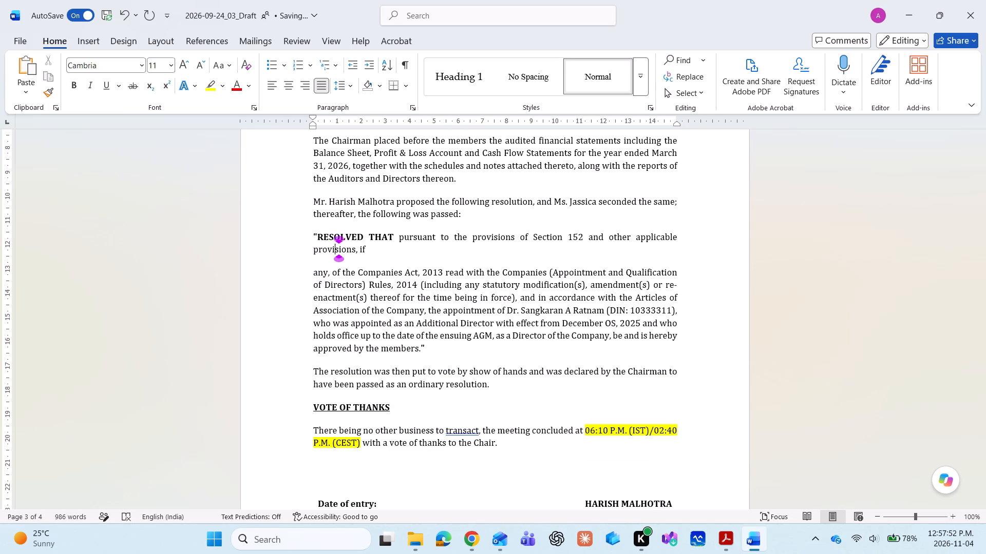
key("Right")
key("Right")
key("Right")
key("Delete")
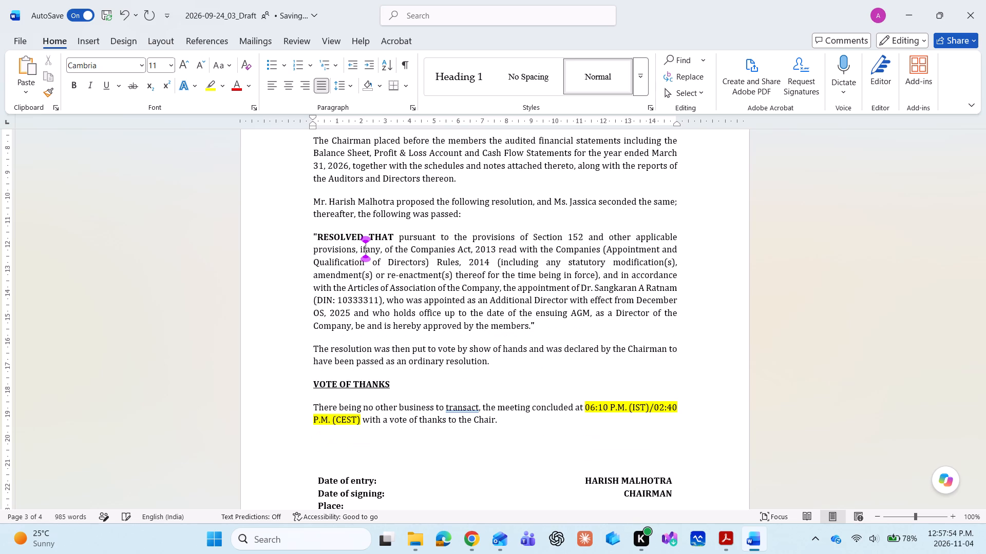
key("space")
key("Down")
key("Down")
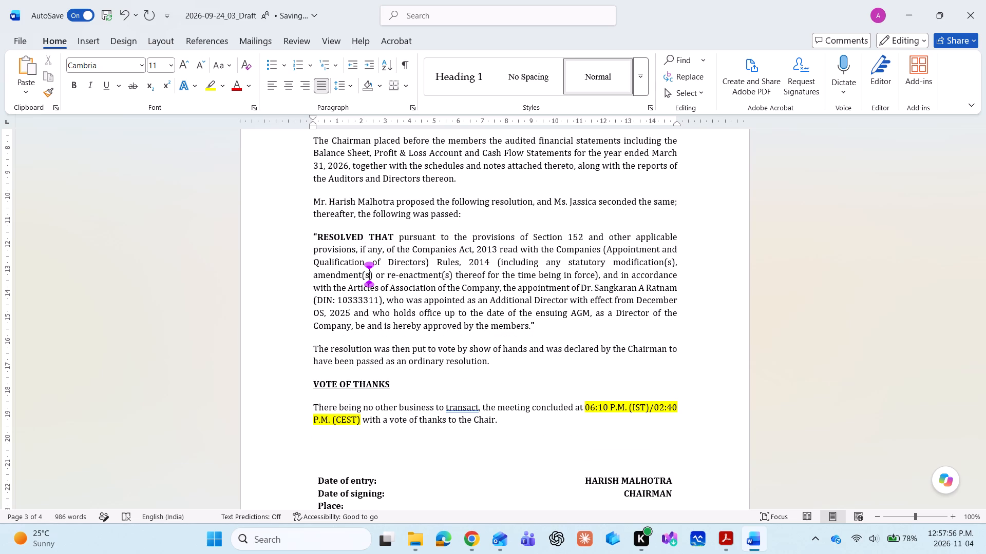
key("Down")
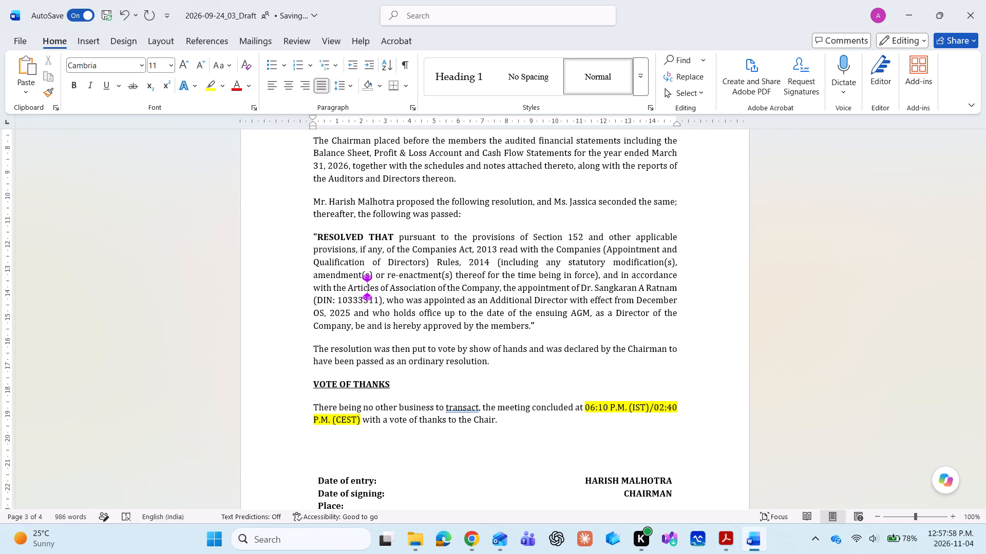
In the signed notice PDF, read on from the ITEM NO. 2 resolution through the notes to the Section 102 Explanatory Statement for that item.
key("alt+Tab")
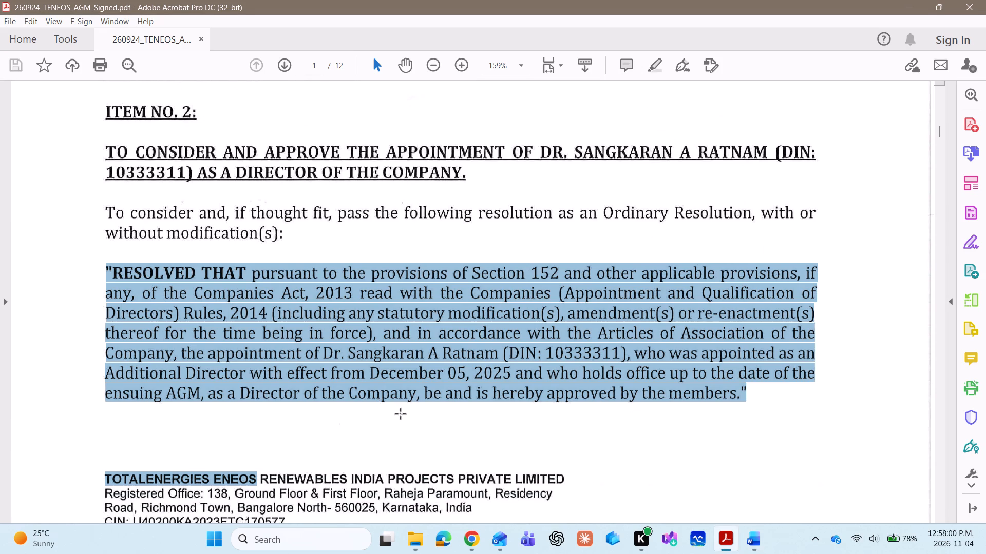
left_click(401, 414)
scroll(401, 414, "down", 11)
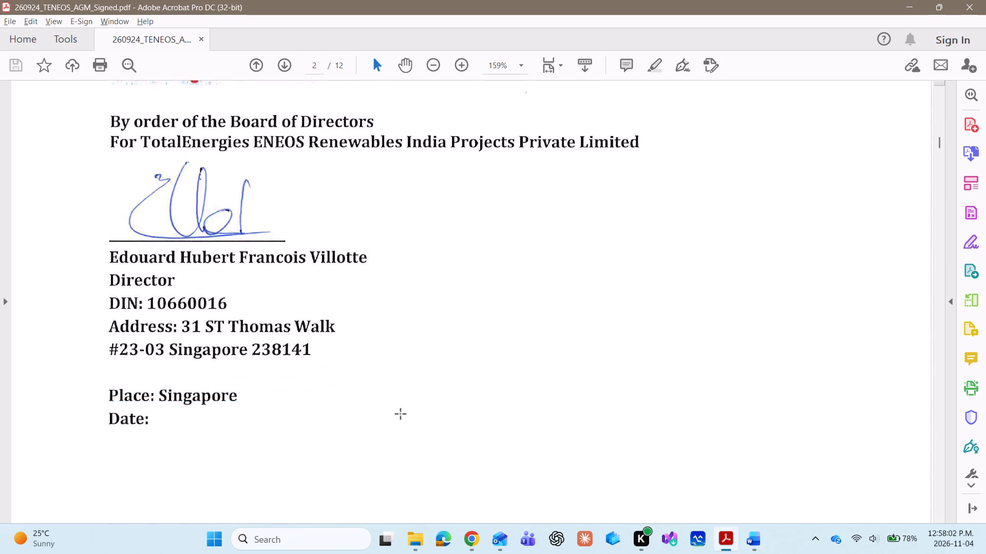
scroll(401, 414, "down", 3)
scroll(401, 414, "down", 20)
scroll(401, 414, "down", 12)
scroll(401, 414, "down", 12)
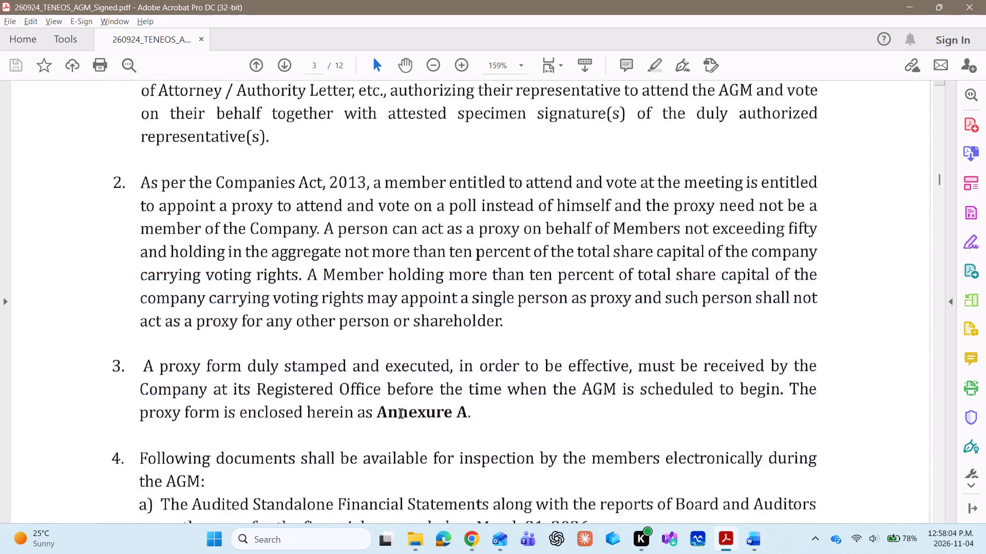
scroll(401, 414, "up", 17)
scroll(401, 414, "down", 20)
scroll(401, 414, "down", 11)
scroll(401, 414, "down", 11)
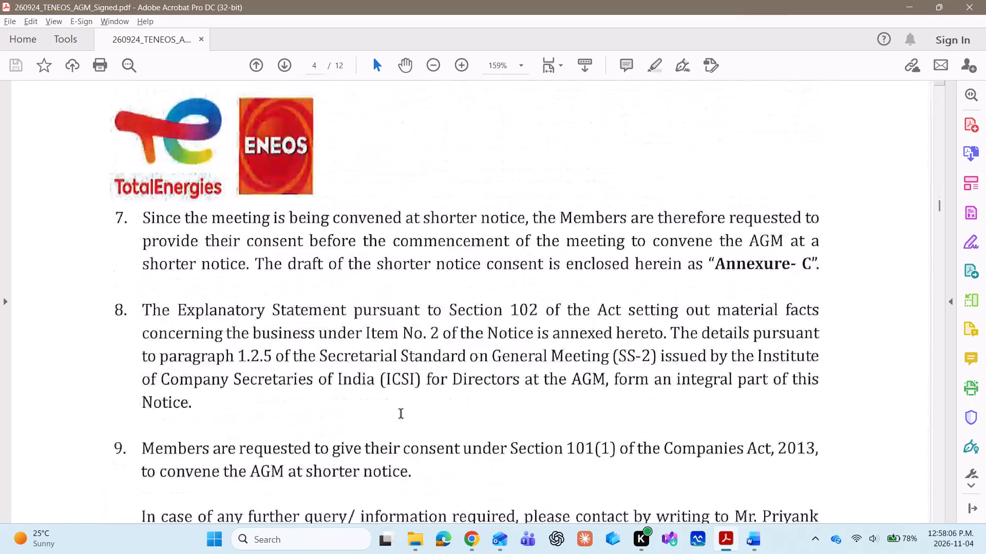
scroll(401, 414, "down", 10)
scroll(401, 414, "down", 11)
scroll(401, 414, "down", 20)
scroll(401, 414, "up", 5)
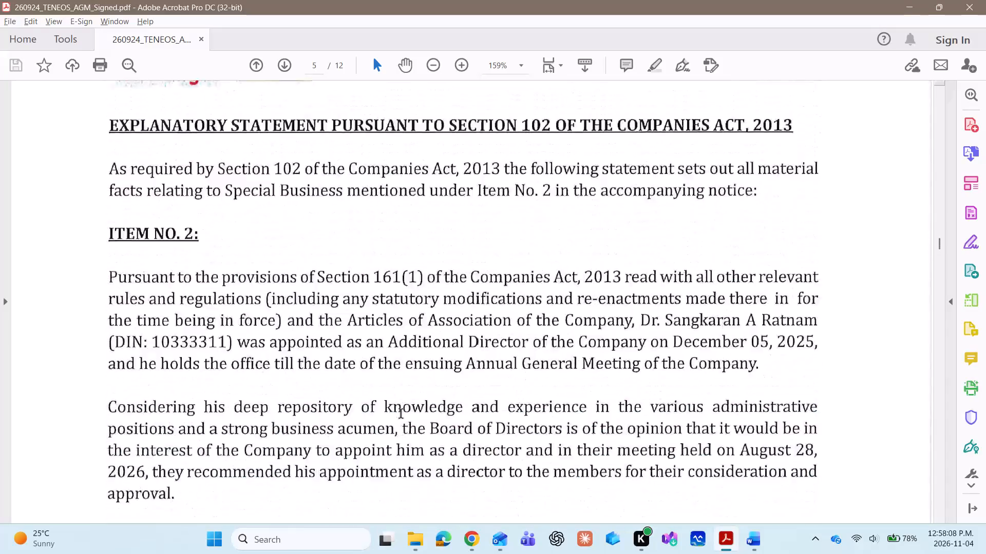
scroll(401, 414, "up", 6)
scroll(401, 414, "down", 11)
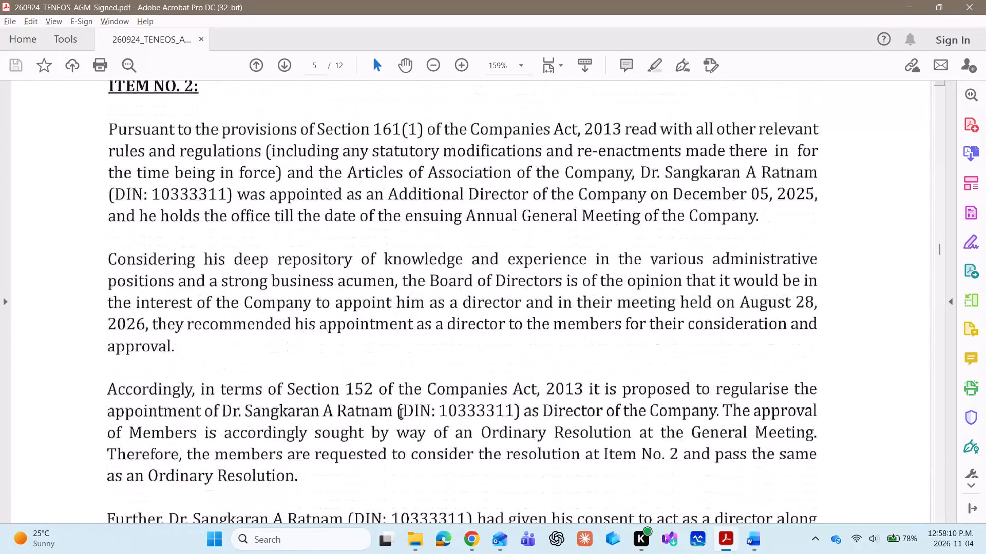
scroll(401, 414, "down", 5)
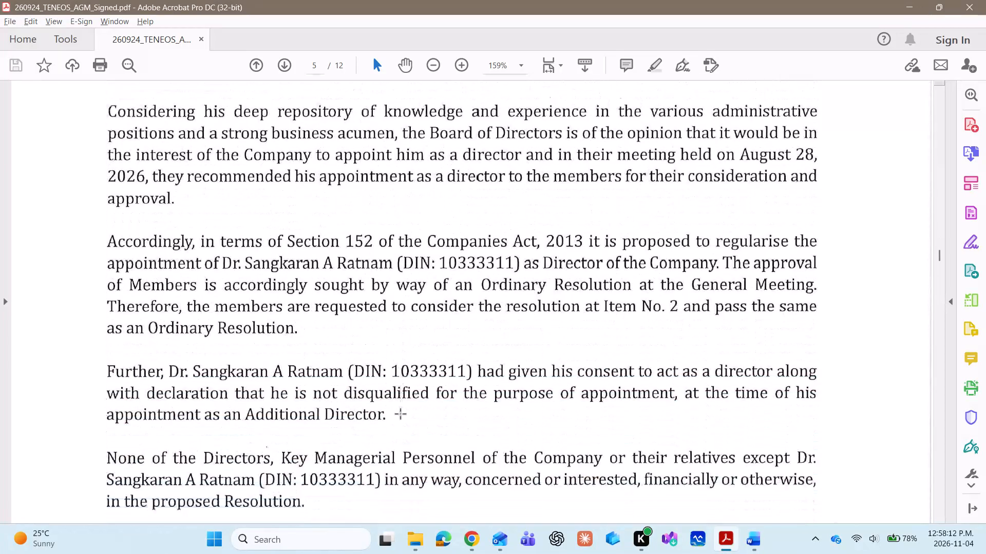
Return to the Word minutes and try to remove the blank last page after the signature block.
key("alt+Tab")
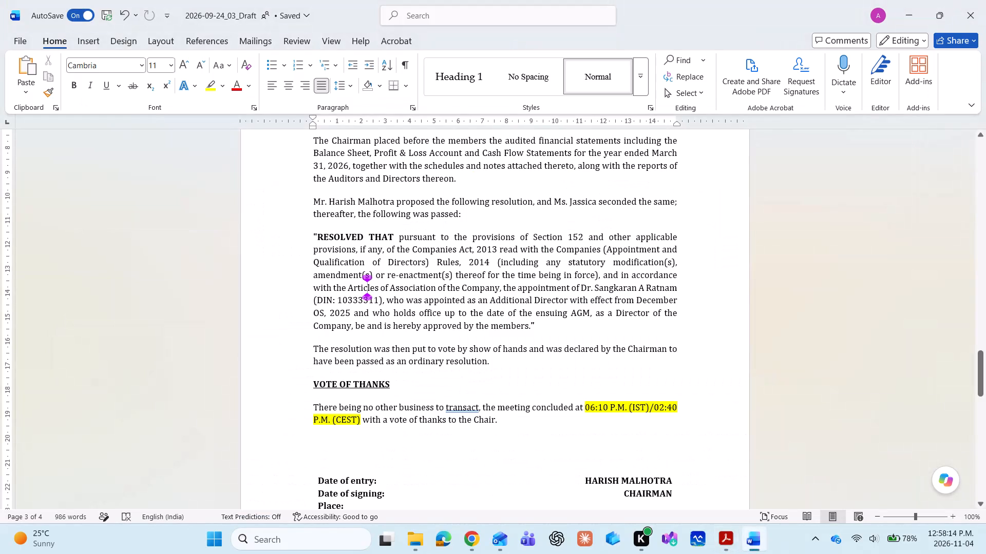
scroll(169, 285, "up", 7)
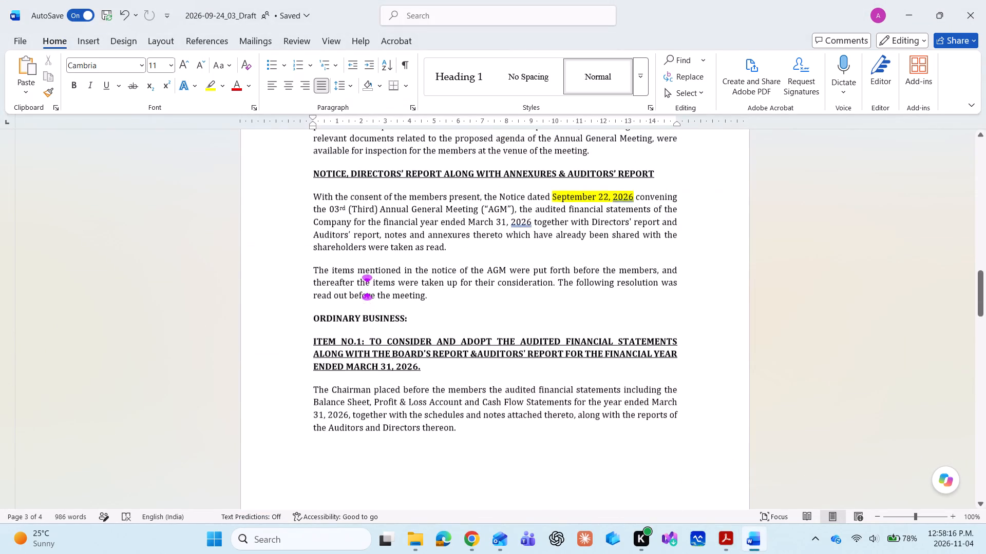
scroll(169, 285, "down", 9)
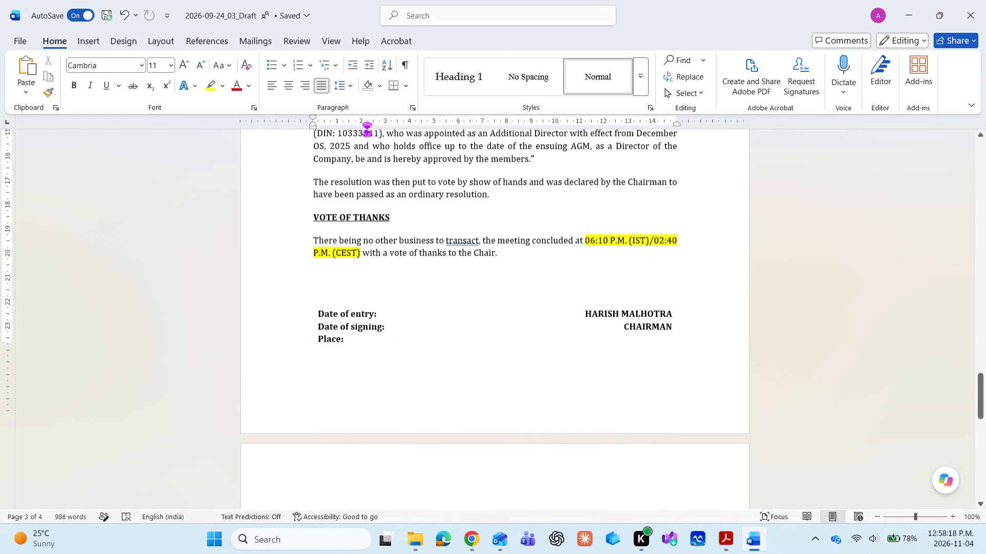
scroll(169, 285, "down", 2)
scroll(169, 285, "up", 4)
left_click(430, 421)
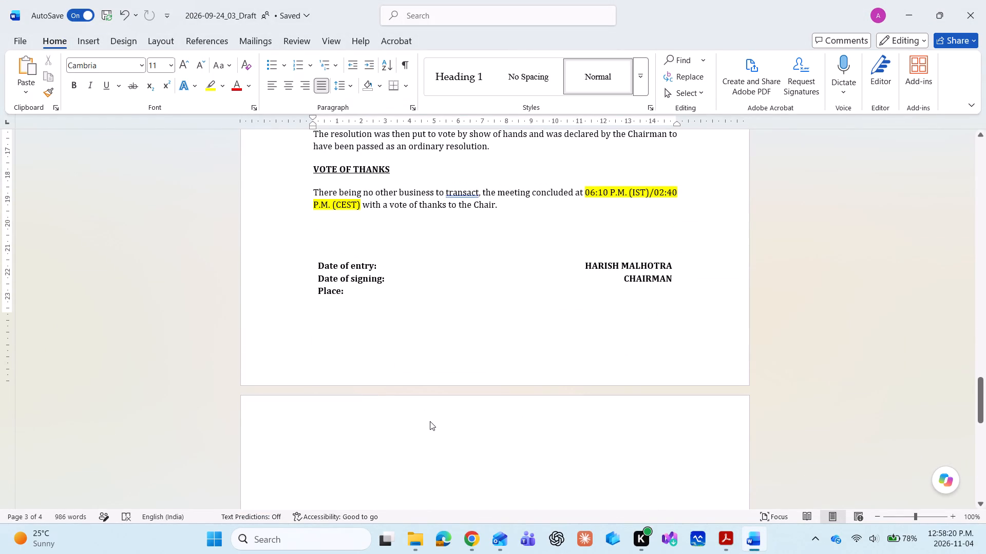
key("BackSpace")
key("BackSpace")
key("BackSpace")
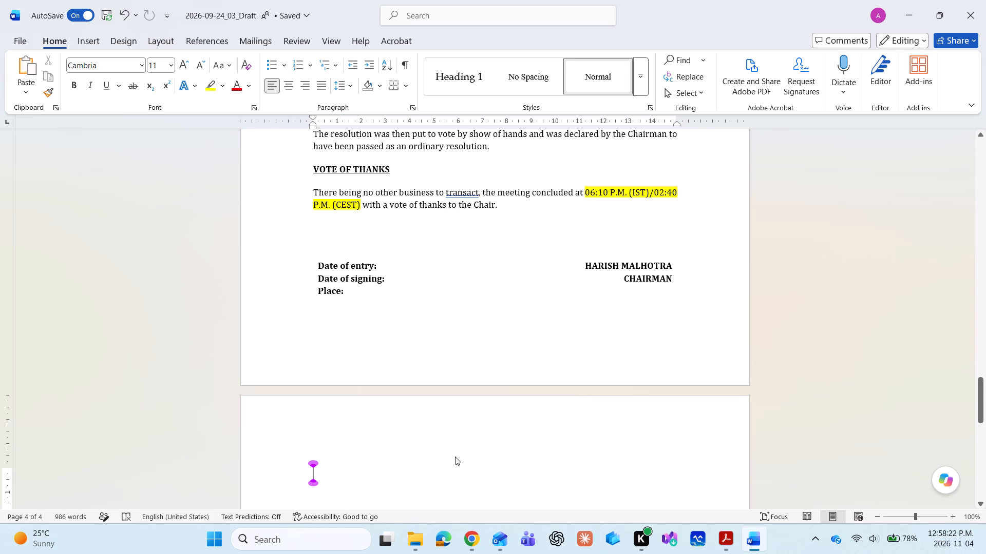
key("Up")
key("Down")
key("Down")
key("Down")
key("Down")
Check the Item 2 text in the minutes against the notice, going back to the explanatory statement in the signed PDF.
scroll(394, 344, "up", 3)
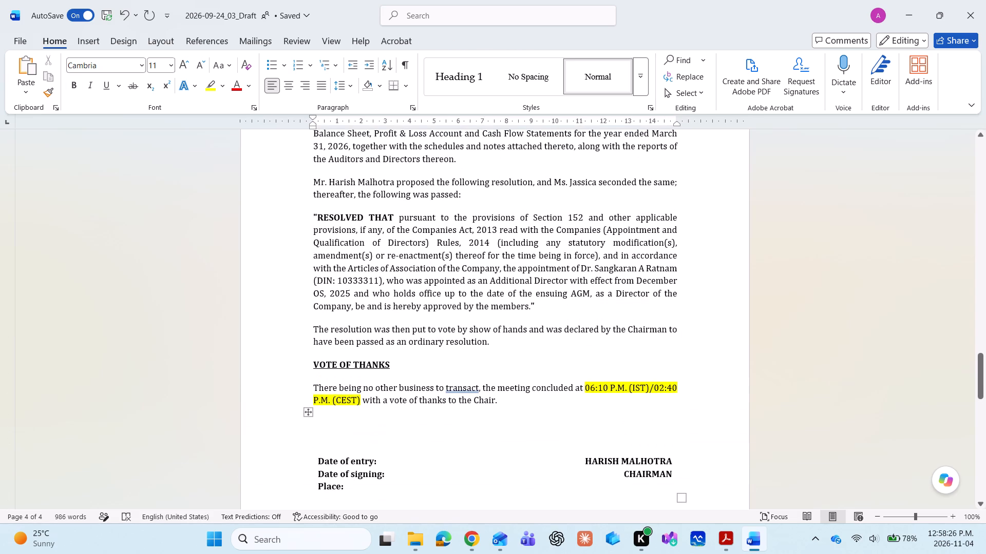
scroll(394, 344, "up", 1)
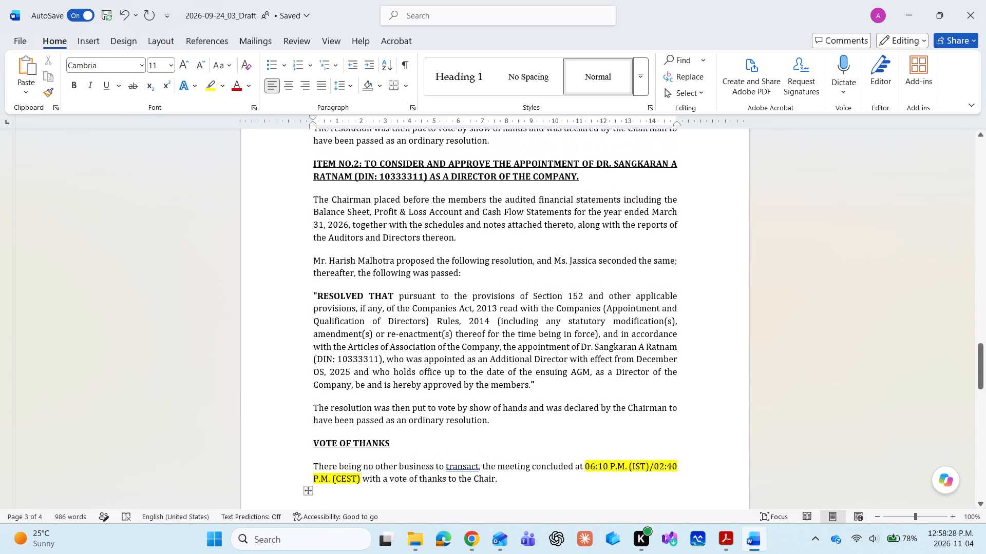
key("alt+Tab")
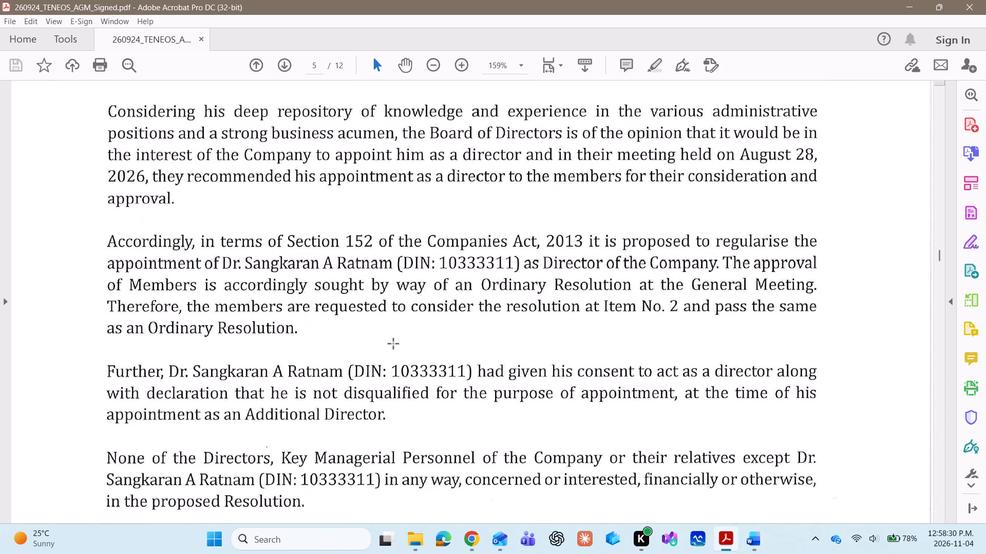